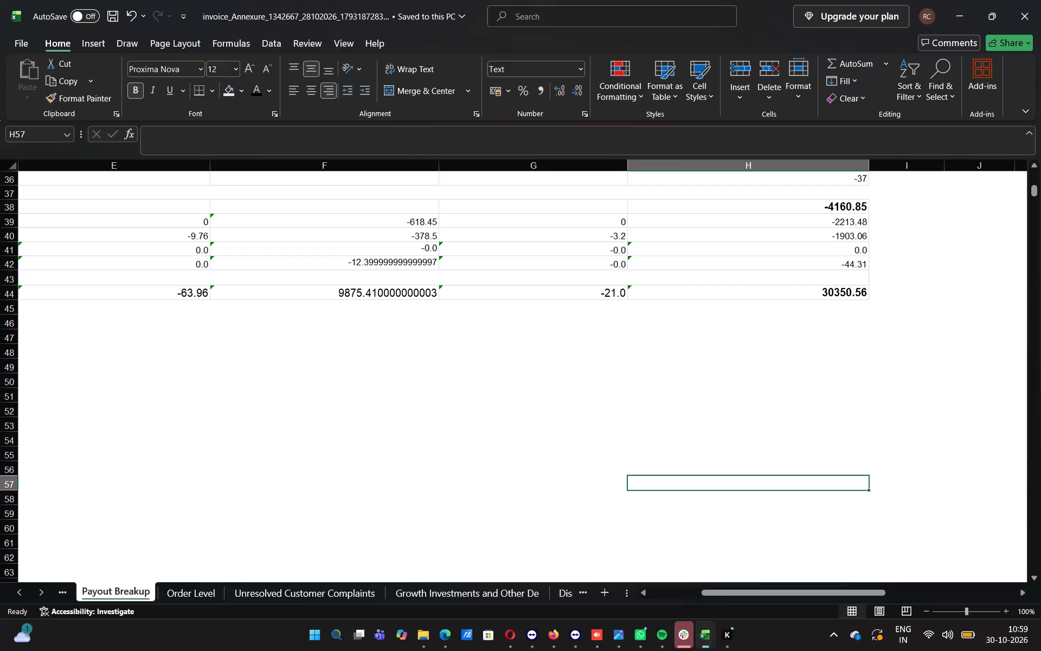
Switch to the Swiggy Partner page in the browser and change the outlet to The Grand Feast Restaurant, Bhiwadi.
{"action": "left_click", "coordinate": [950, 5]}
{"action": "left_click", "coordinate": [950, 5]}
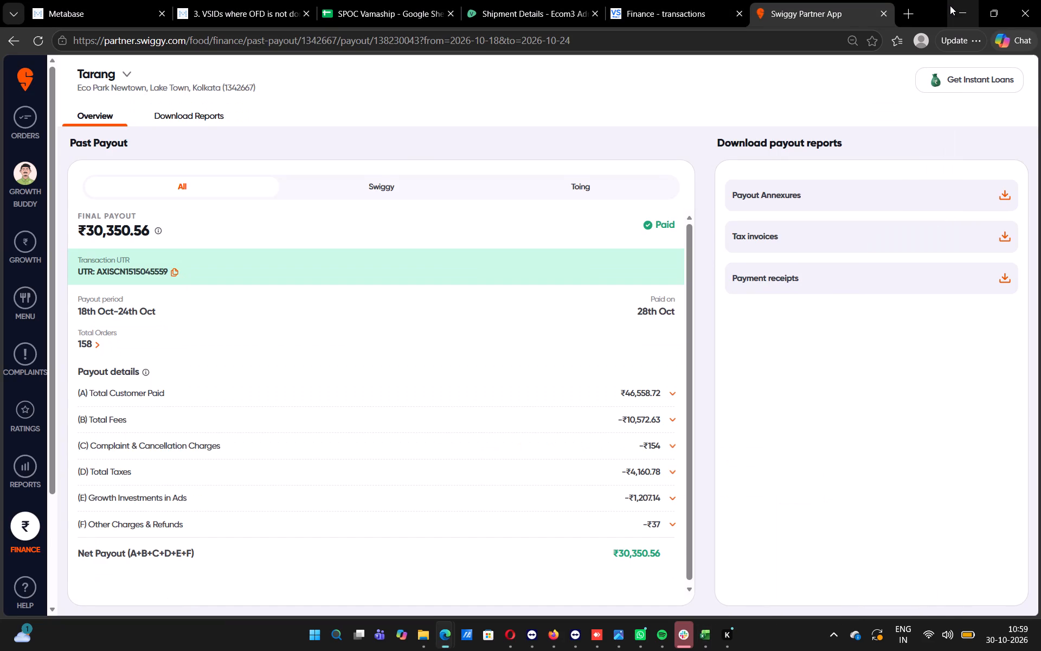
{"action": "left_click", "coordinate": [134, 80]}
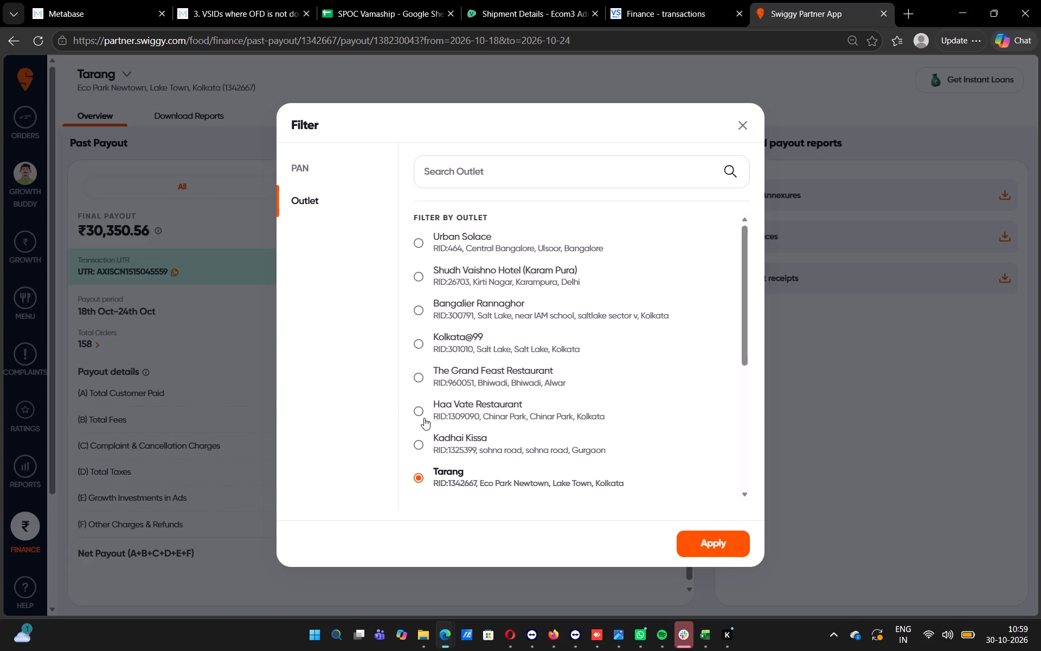
{"action": "left_click", "coordinate": [423, 384]}
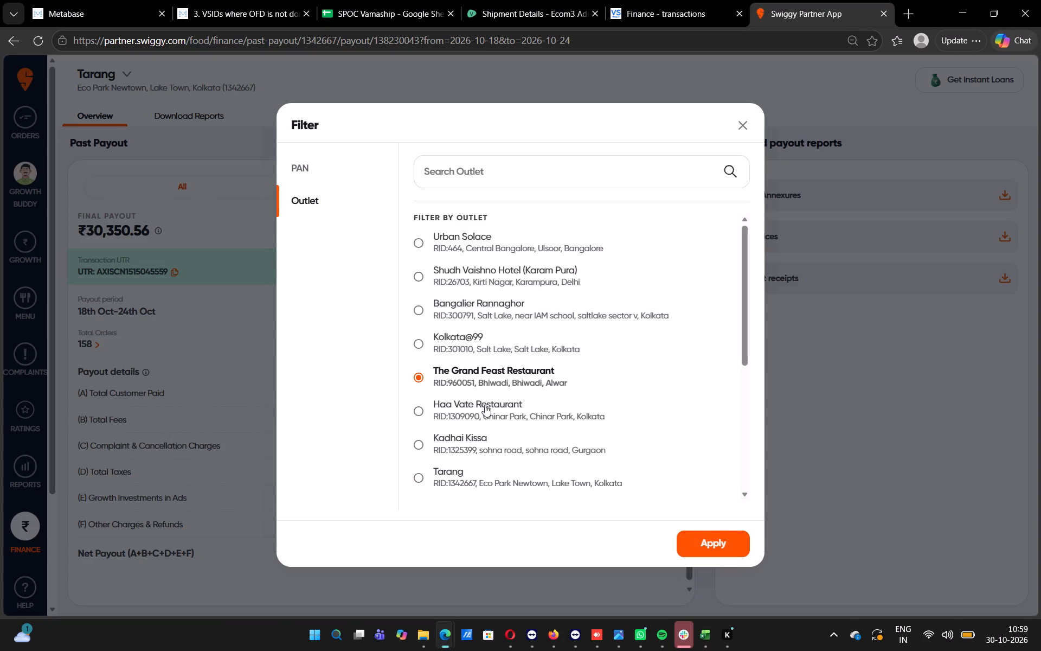
{"action": "left_click", "coordinate": [728, 539]}
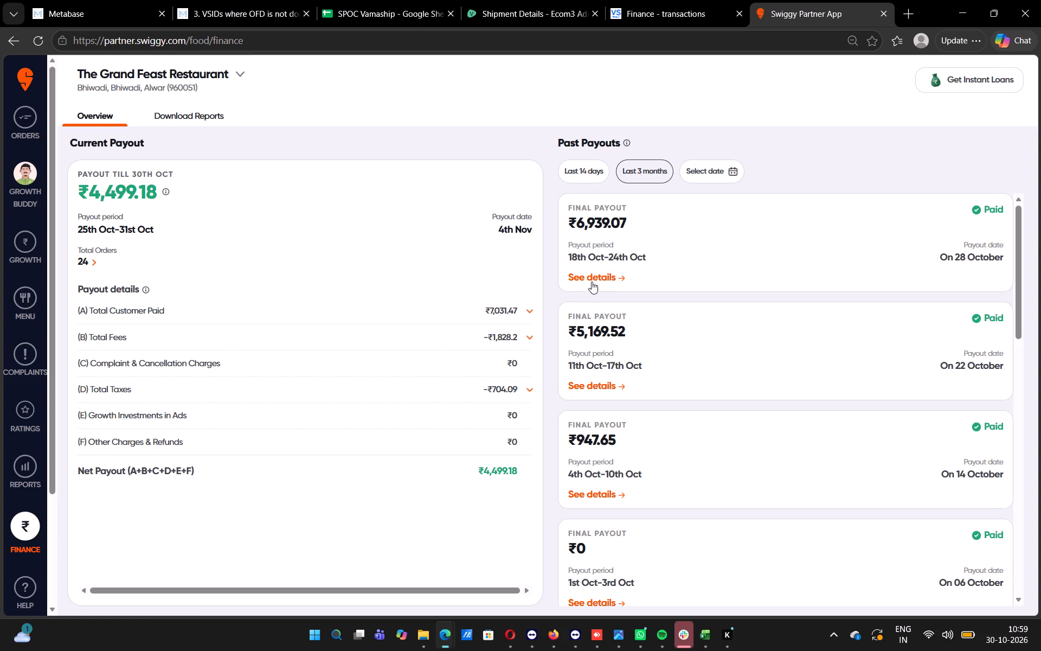
Open the details of the 18th Oct-24th Oct past payout and download its payout annexure.
{"action": "left_click", "coordinate": [604, 272]}
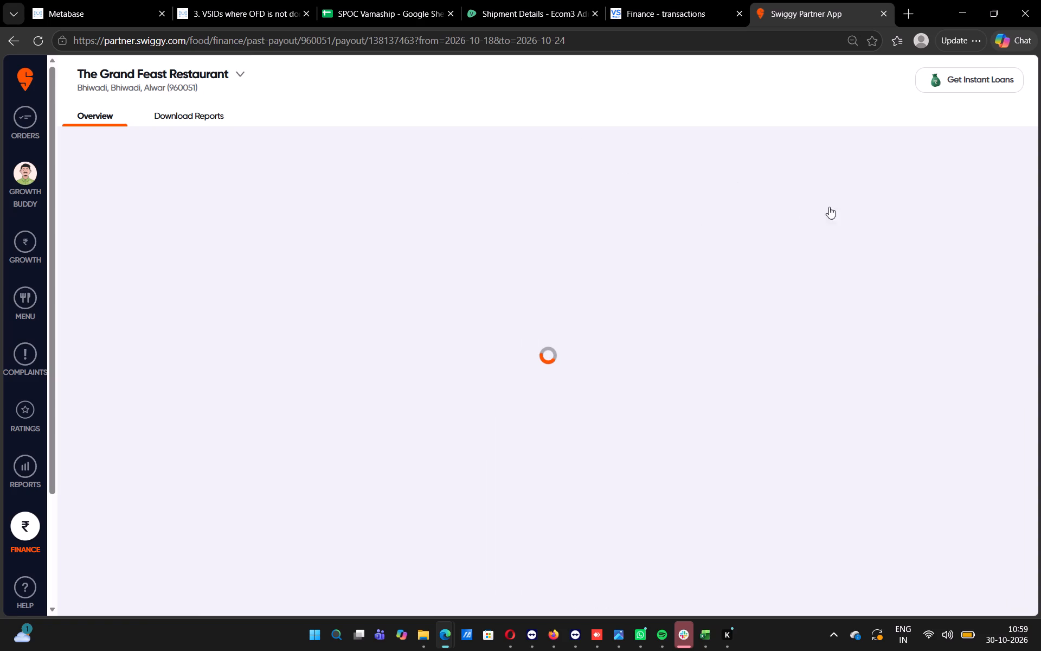
{"action": "left_click", "coordinate": [1000, 200]}
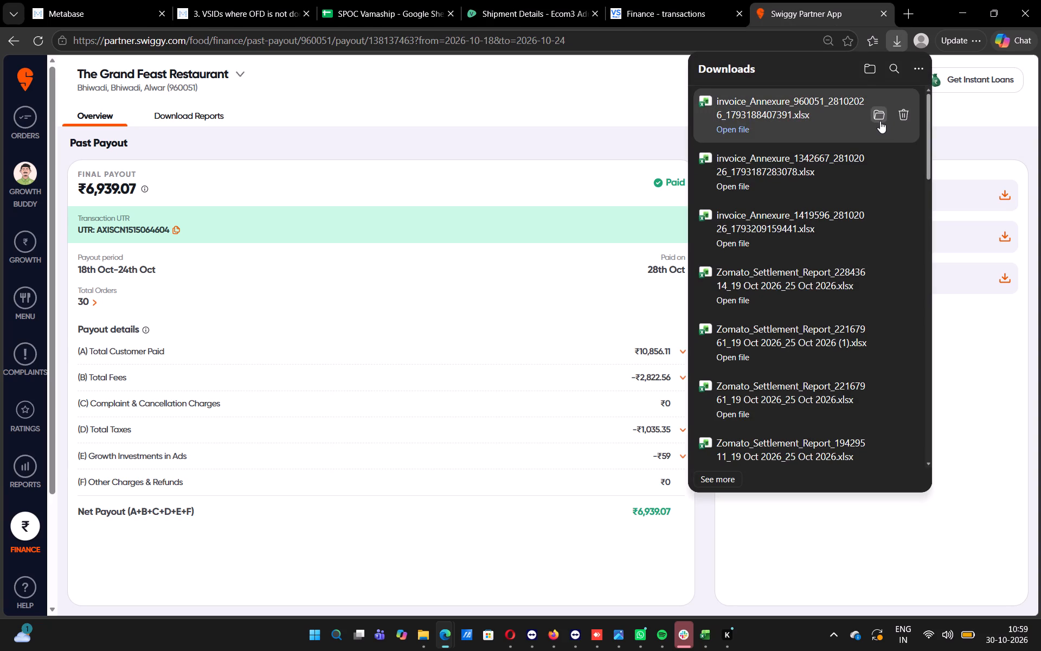
Open the downloaded annexure workbook for outlet 960051 from the Downloads folder, enable editing and show its Payout Breakup sheet.
{"action": "left_click", "coordinate": [880, 122]}
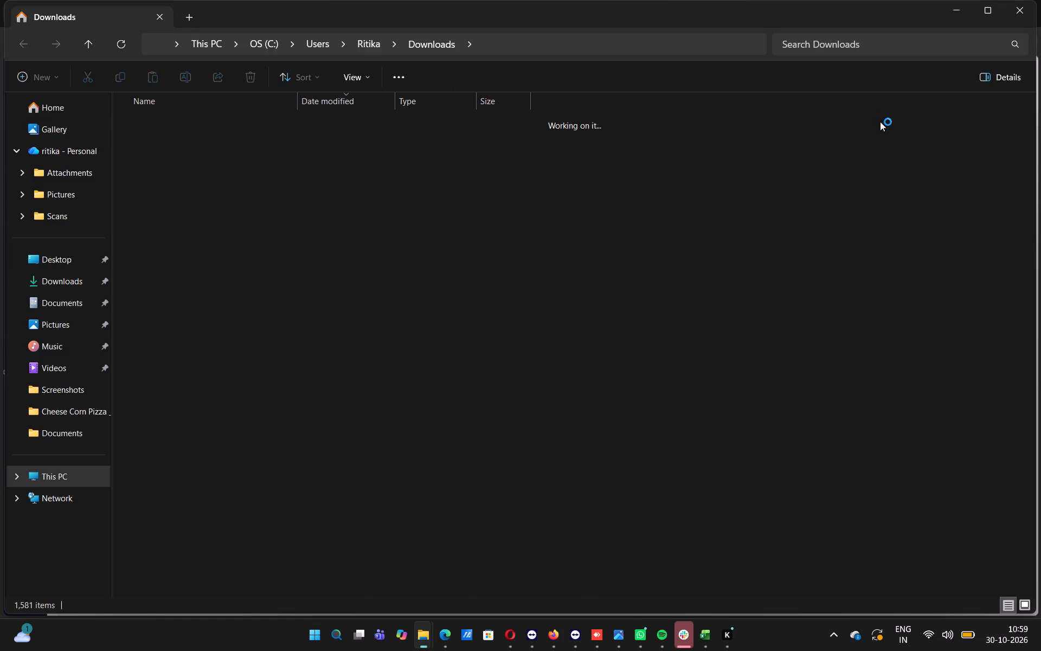
{"action": "double_click", "coordinate": [375, 138]}
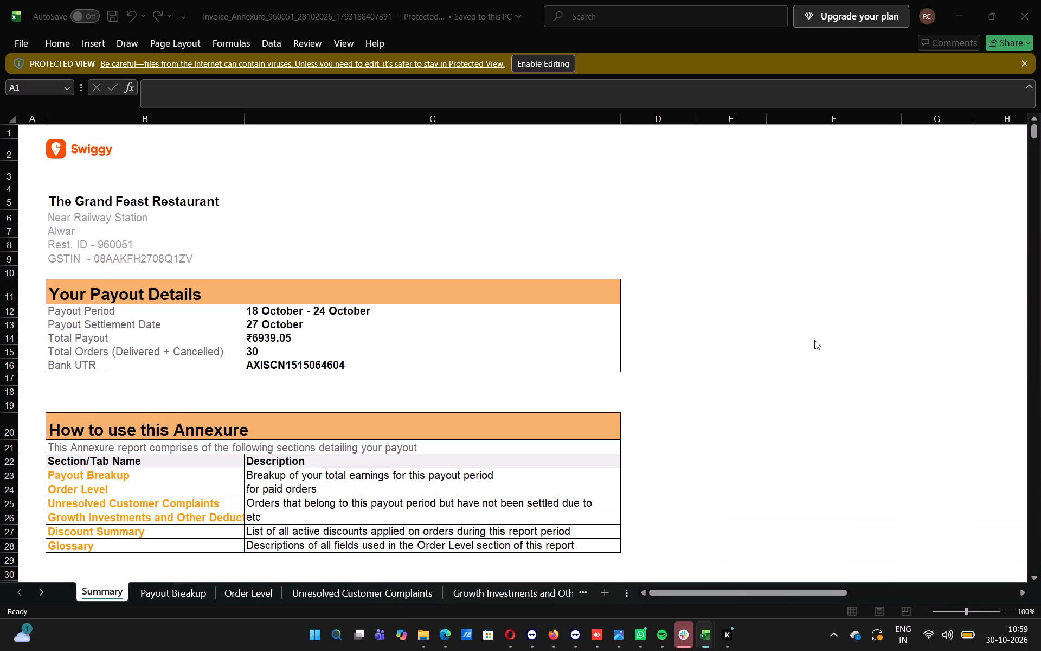
{"action": "left_click", "coordinate": [558, 65]}
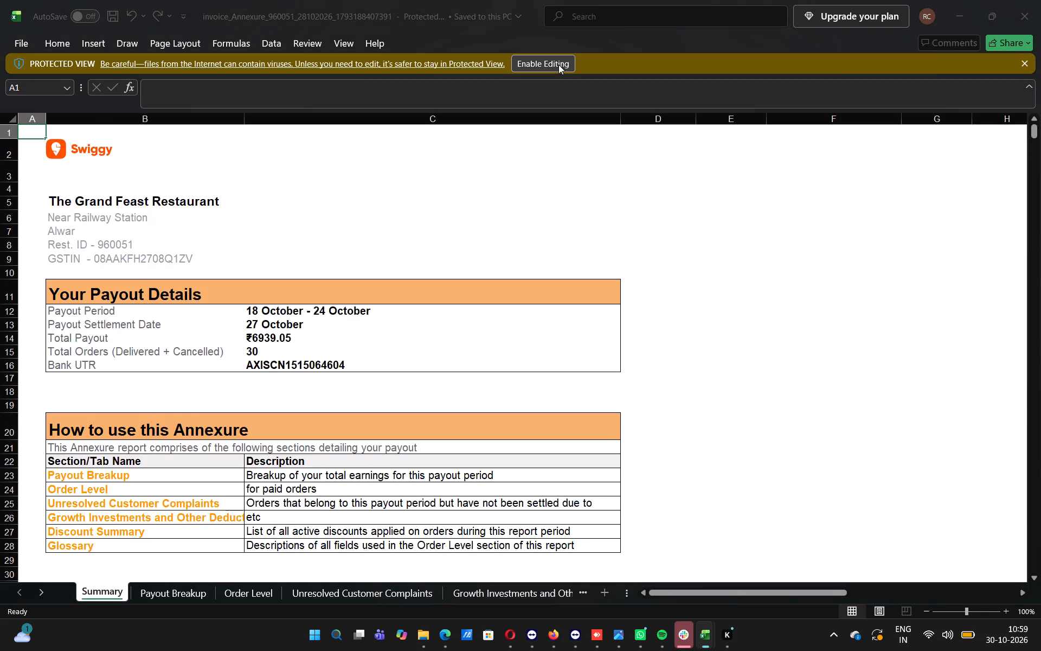
{"action": "left_click", "coordinate": [558, 65]}
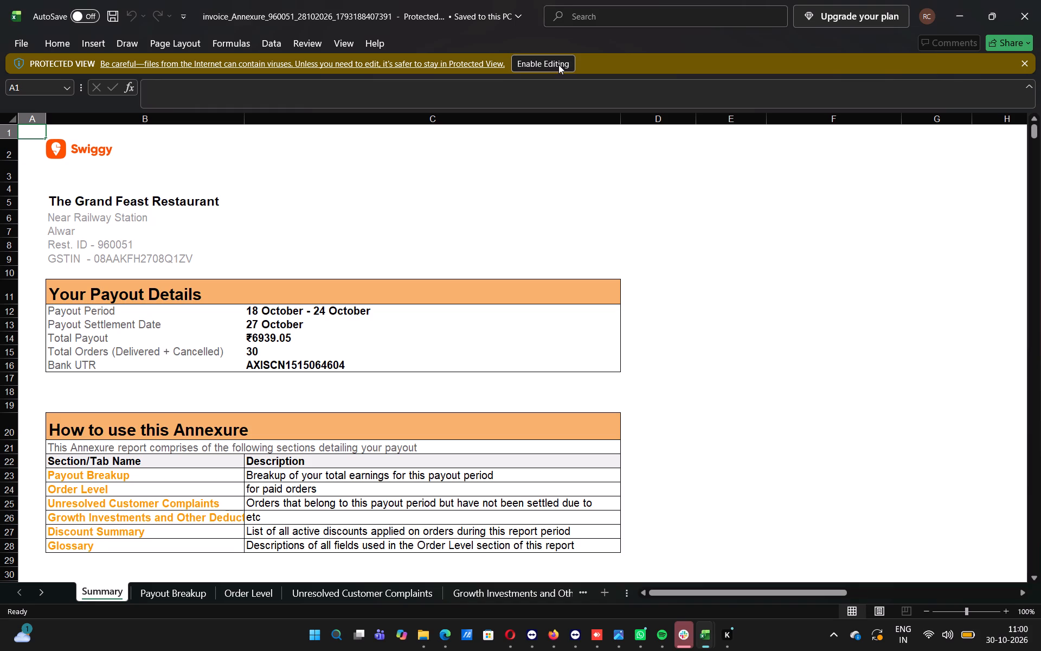
{"action": "left_click", "coordinate": [558, 65]}
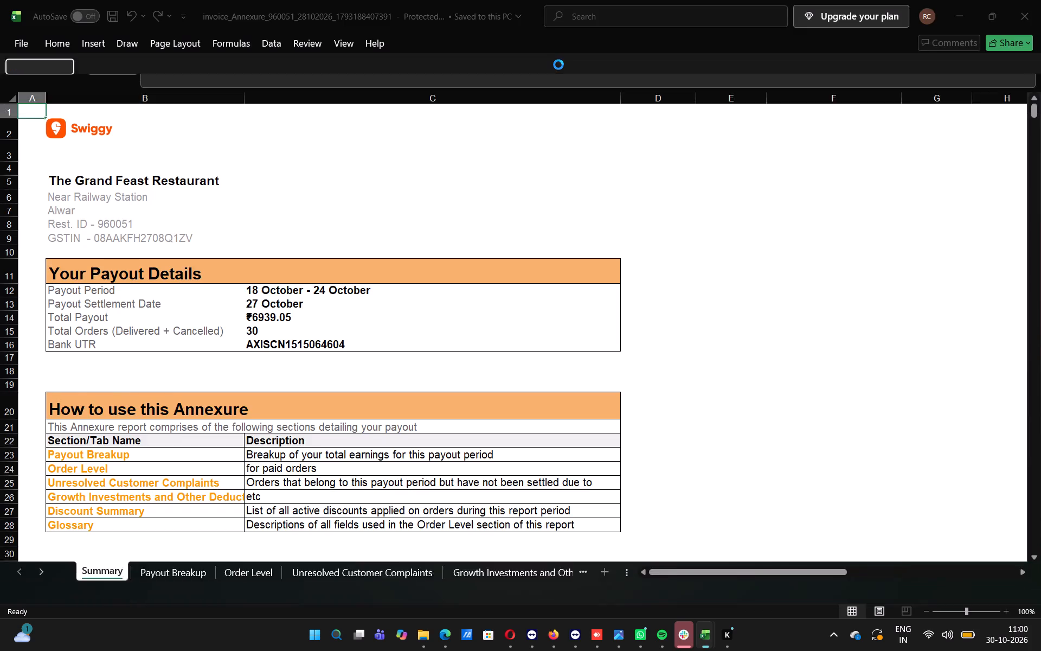
{"action": "left_click", "coordinate": [483, 233]}
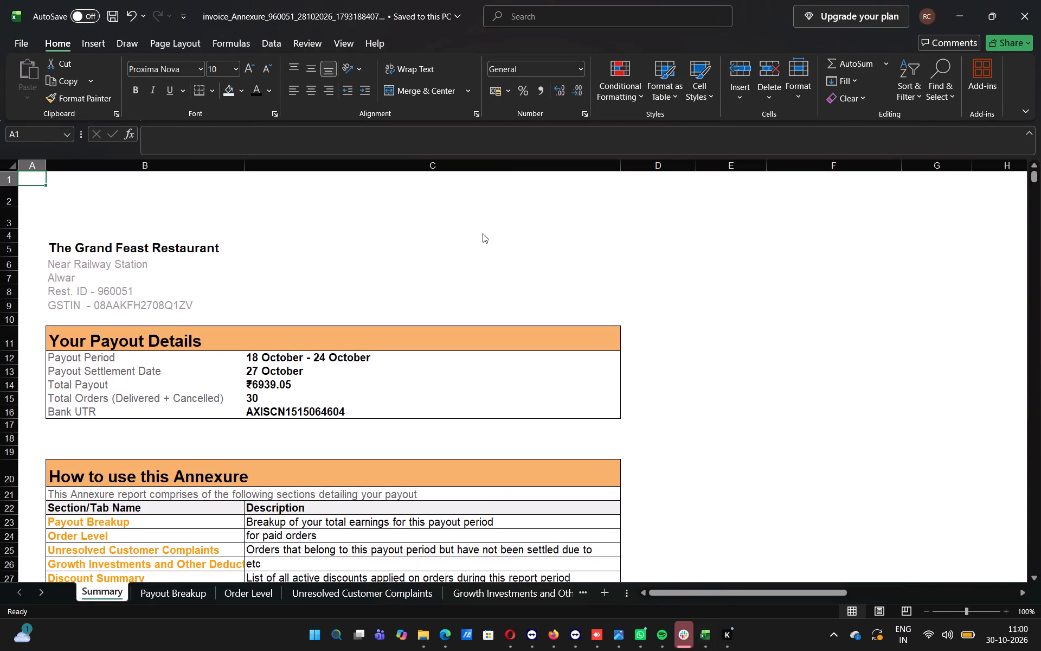
{"action": "left_click", "coordinate": [182, 602]}
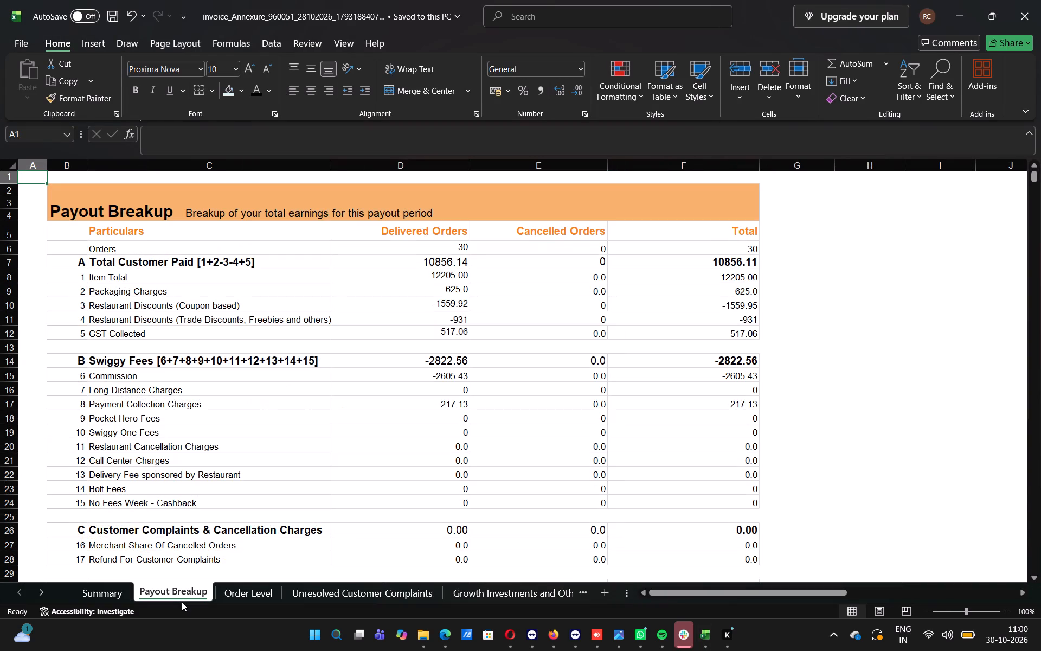
{"action": "left_click", "coordinate": [87, 593]}
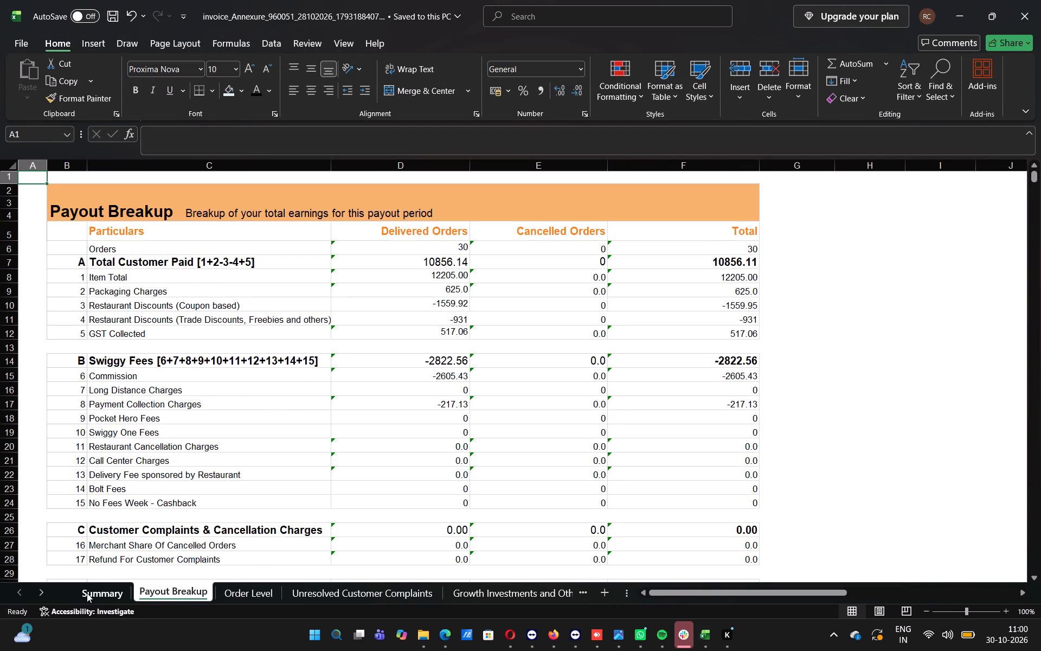
{"action": "left_click", "coordinate": [159, 596]}
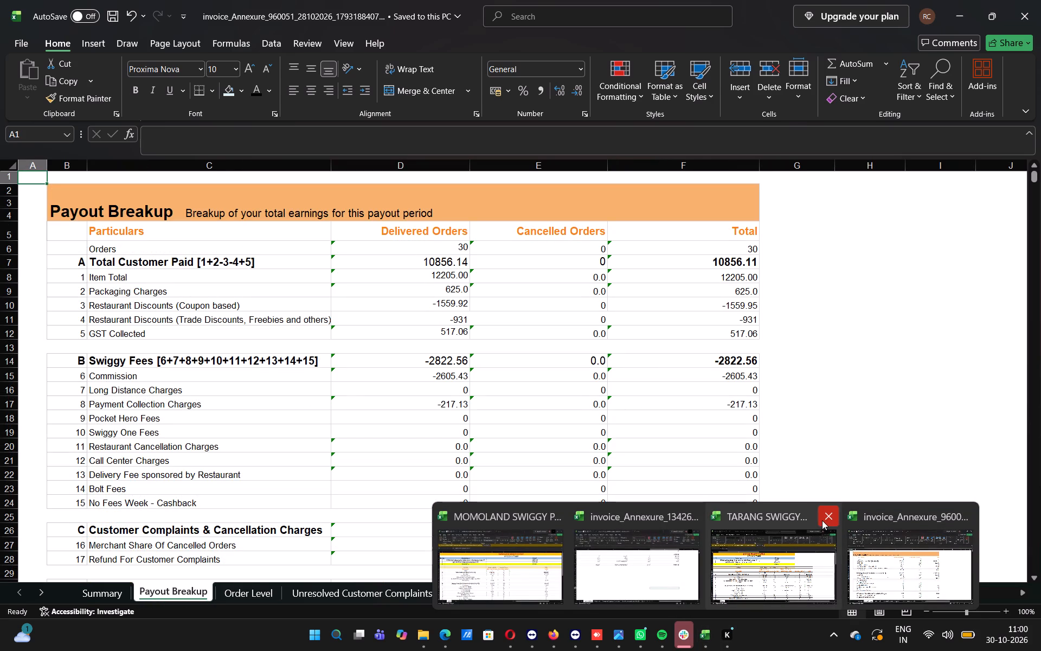
Close the open invoice annexure workbook for outlet 1342667 and the TARANG SWIGGY PAYOUT workbook.
{"action": "left_click", "coordinate": [695, 516]}
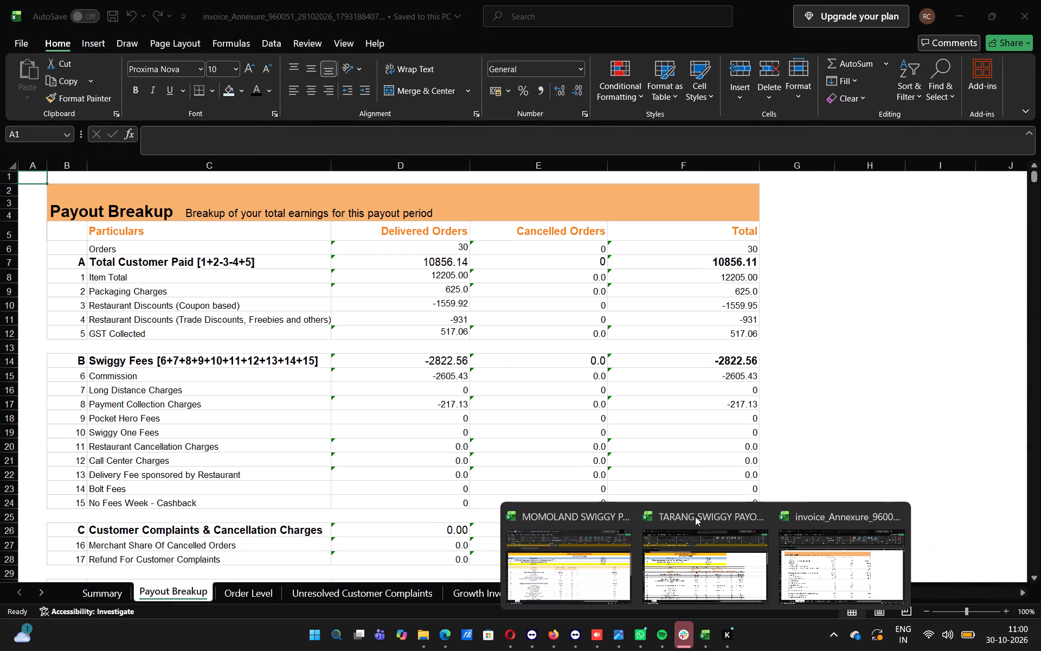
{"action": "left_click", "coordinate": [757, 516]}
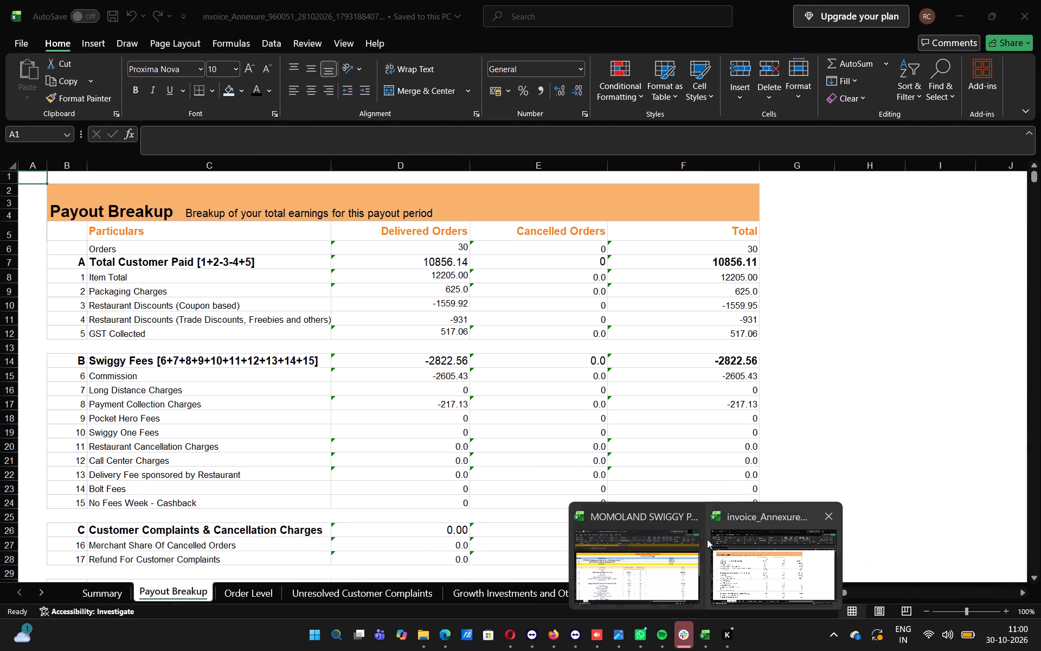
Create a new blank Excel workbook.
{"action": "right_click", "coordinate": [706, 642]}
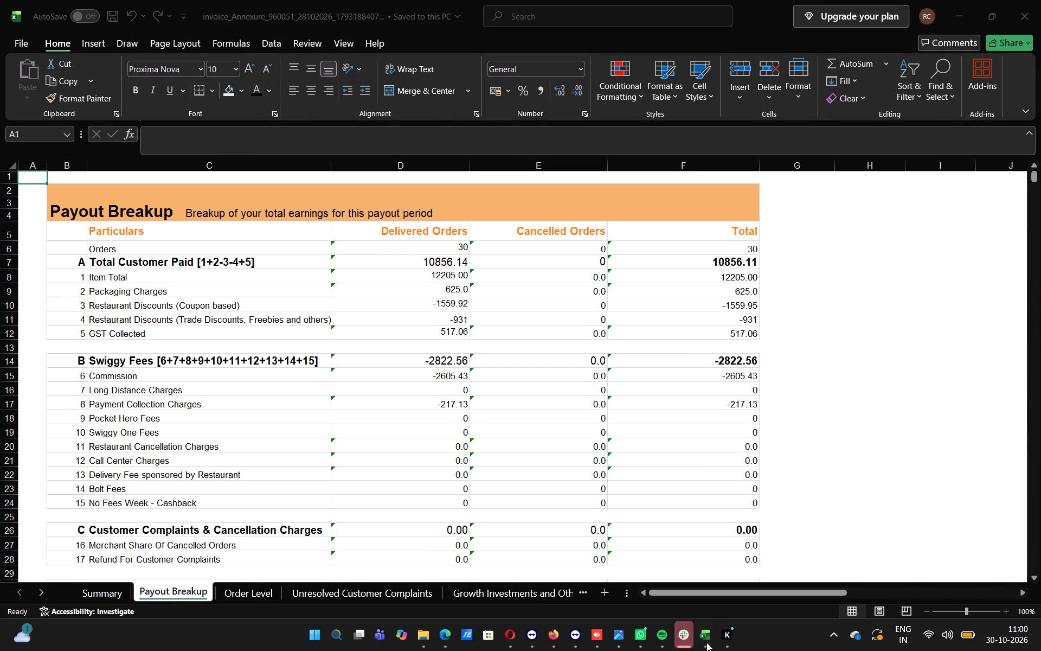
{"action": "left_click", "coordinate": [678, 557]}
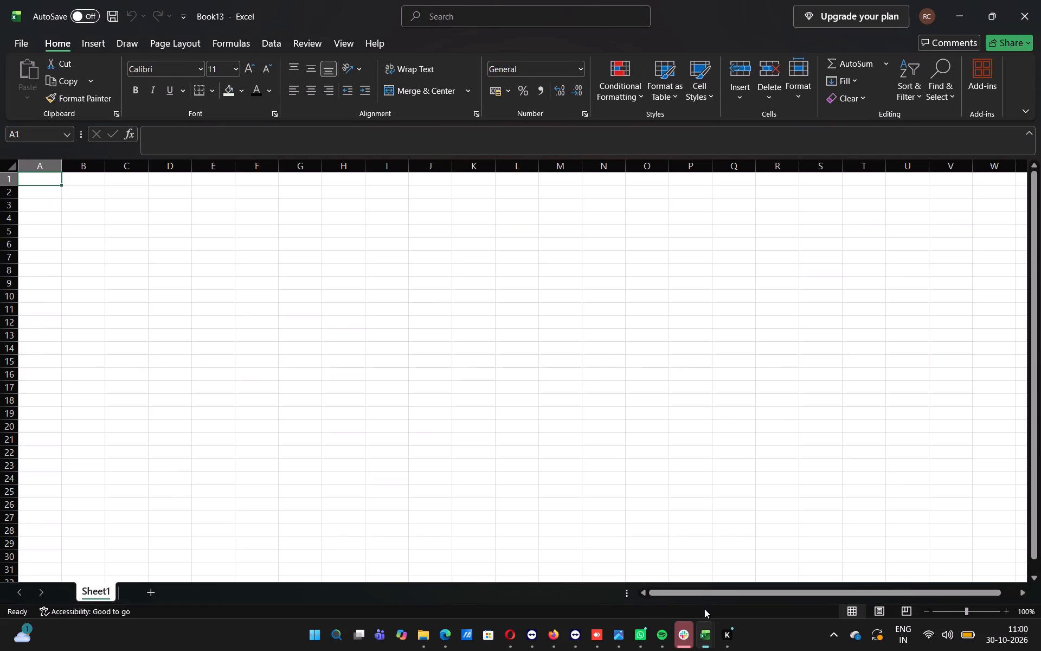
Copy the header and summary block in rows 1 to 8 of the MOMOLAND SWIGGY PAYOUT workbook into the new workbook at A1.
{"action": "left_click", "coordinate": [676, 585]}
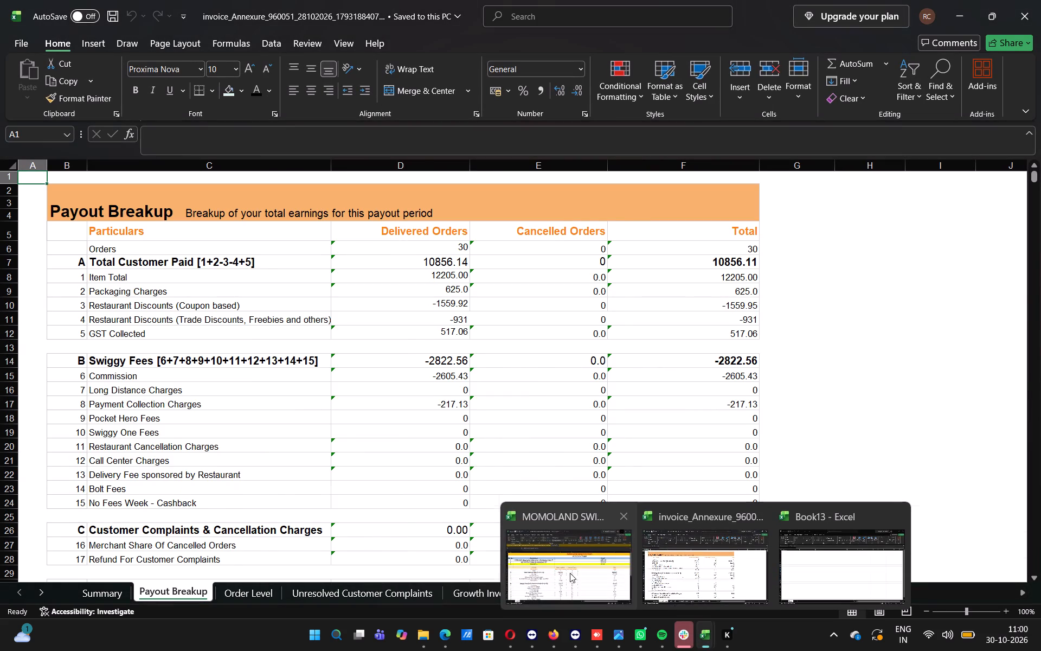
{"action": "left_click", "coordinate": [570, 573]}
{"action": "left_click", "coordinate": [76, 203]}
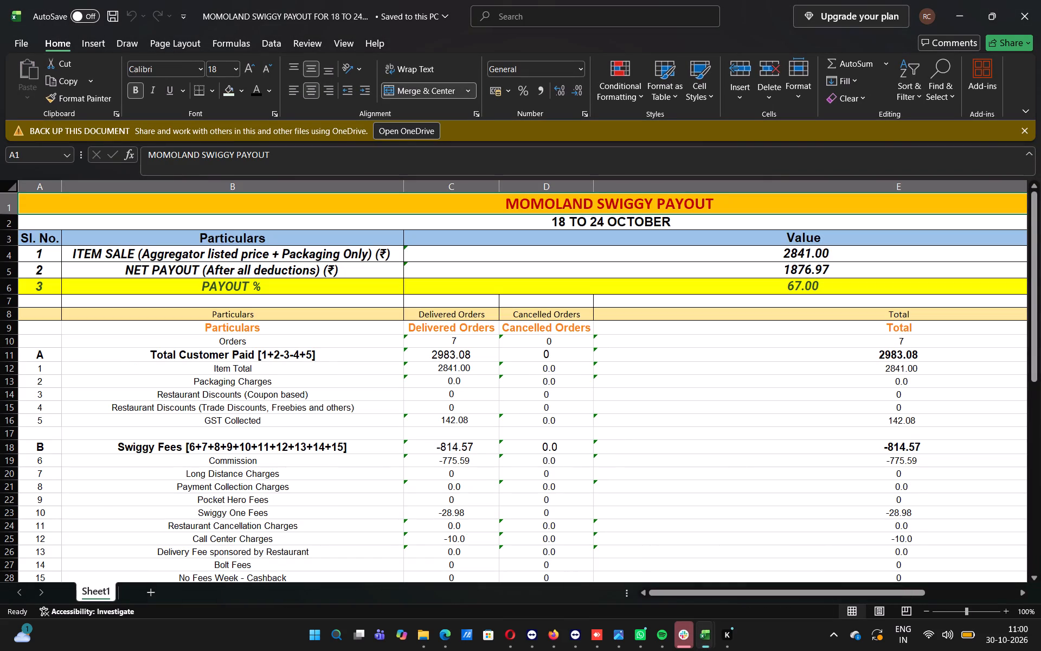
{"action": "left_click_drag", "start_coordinate": [76, 203], "coordinate": [79, 315]}
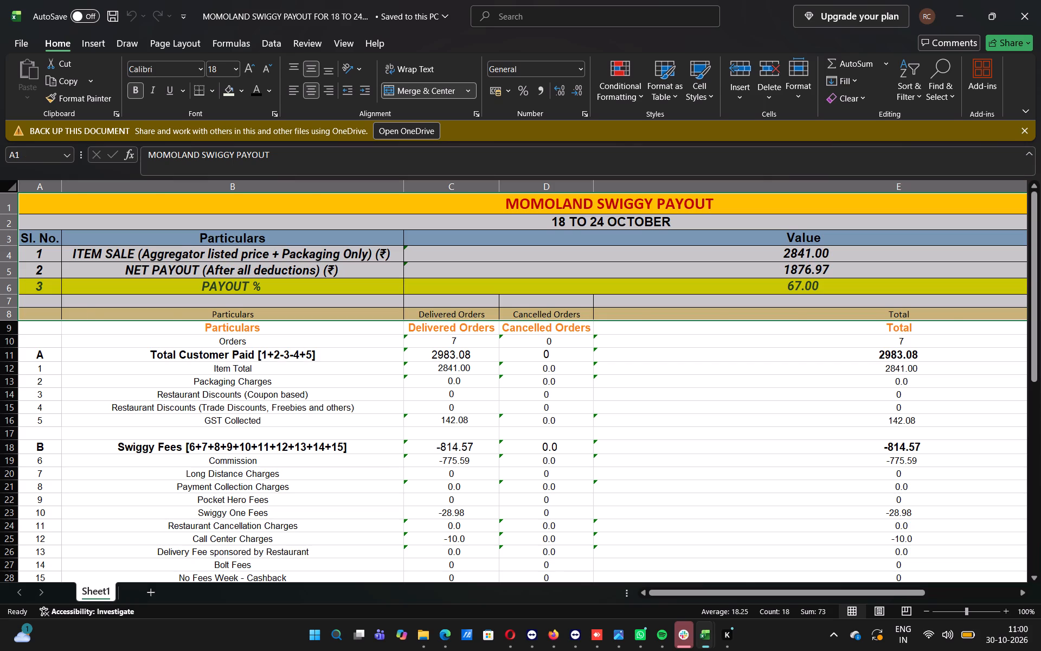
{"action": "key", "text": "ctrl+c"}
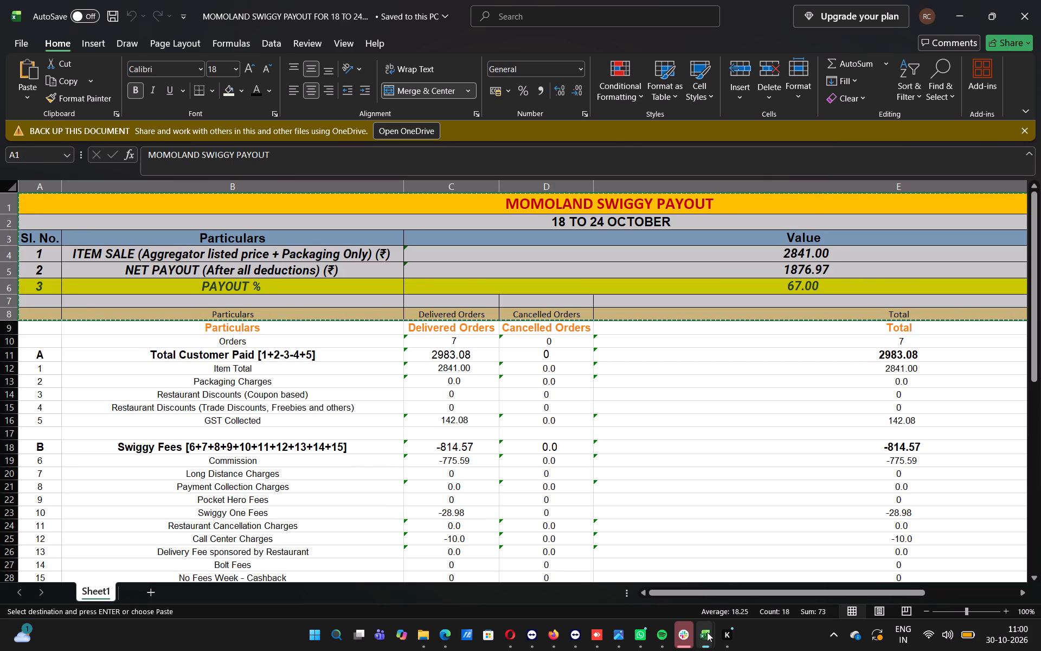
{"action": "left_click", "coordinate": [856, 571]}
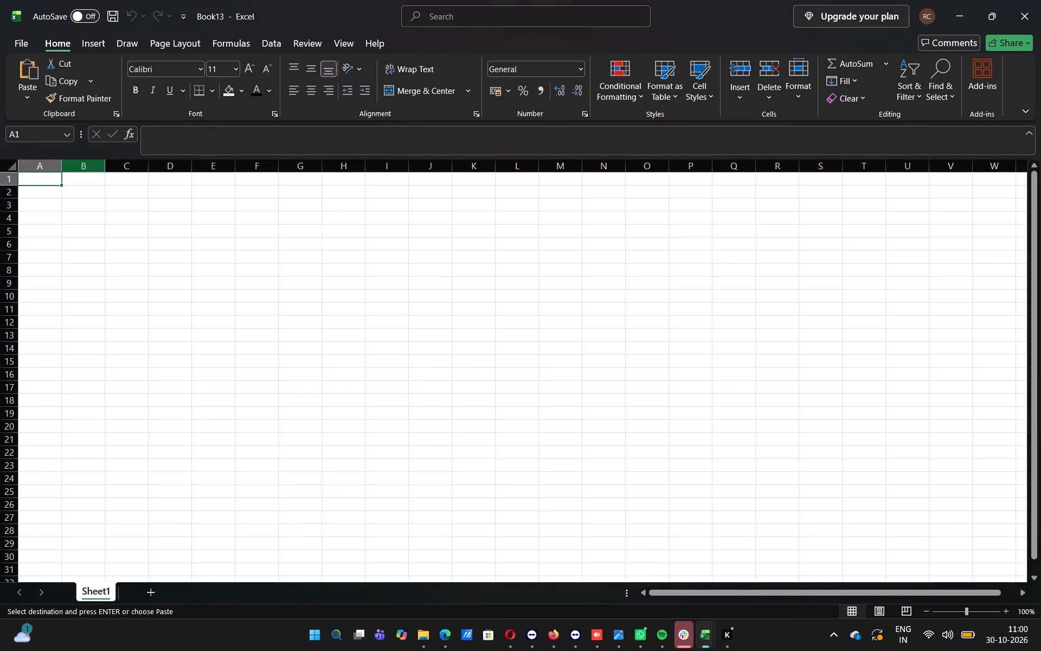
{"action": "key", "text": "ctrl+v"}
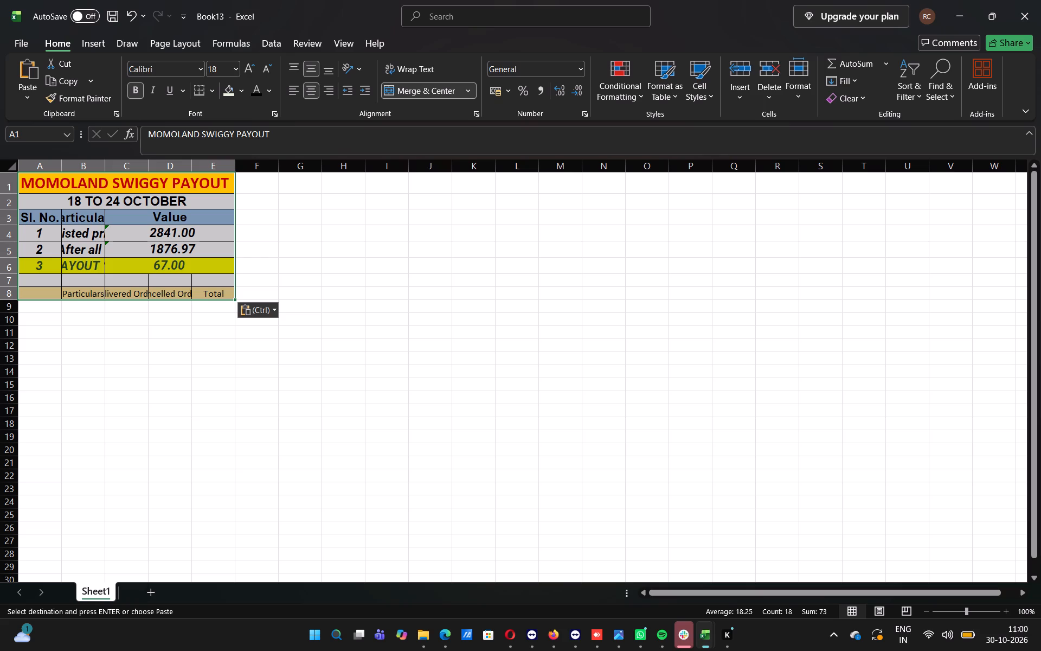
Widen column E to about 133 and widen column B until the full ITEM SALE label fits.
{"action": "left_click_drag", "start_coordinate": [235, 162], "coordinate": [844, 166]}
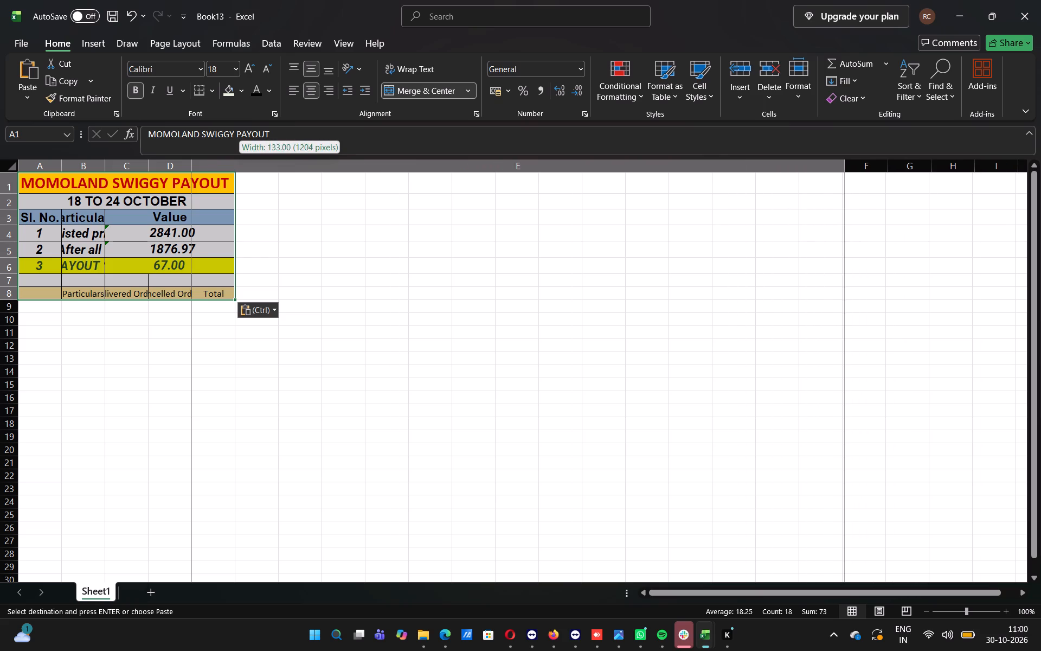
{"action": "left_click_drag", "start_coordinate": [844, 166], "coordinate": [844, 167]}
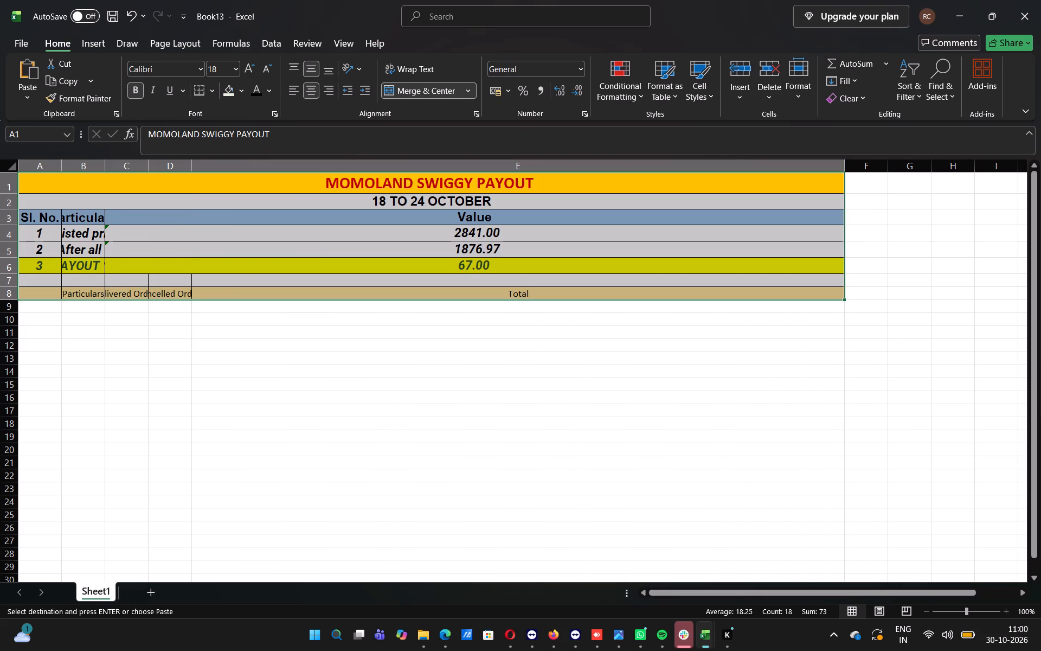
{"action": "left_click_drag", "start_coordinate": [106, 163], "coordinate": [313, 174]}
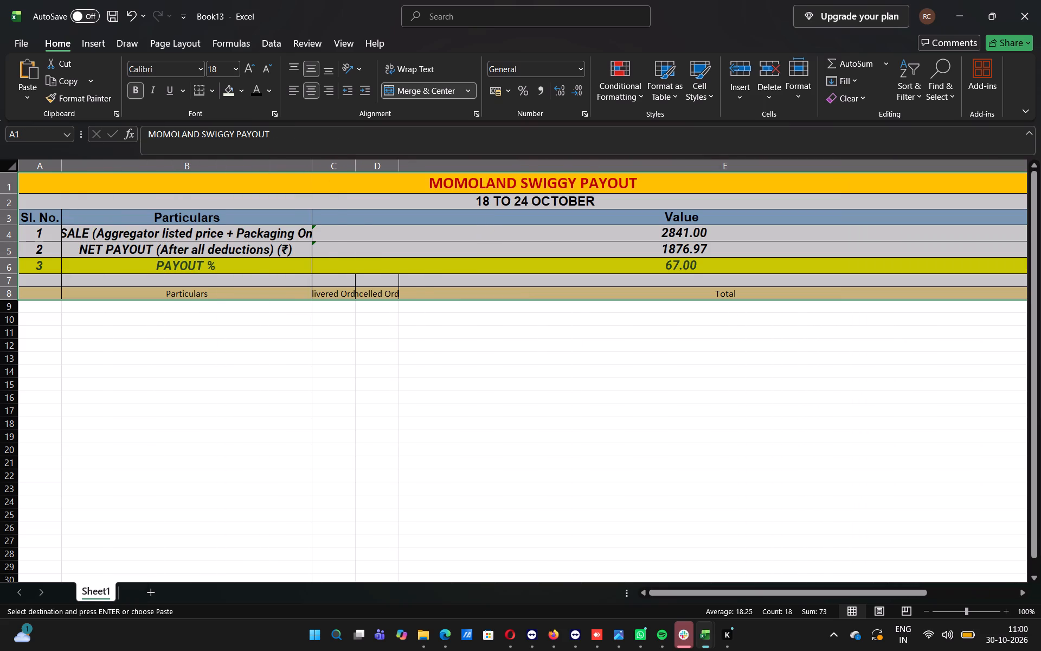
{"action": "left_click_drag", "start_coordinate": [312, 166], "coordinate": [427, 167]}
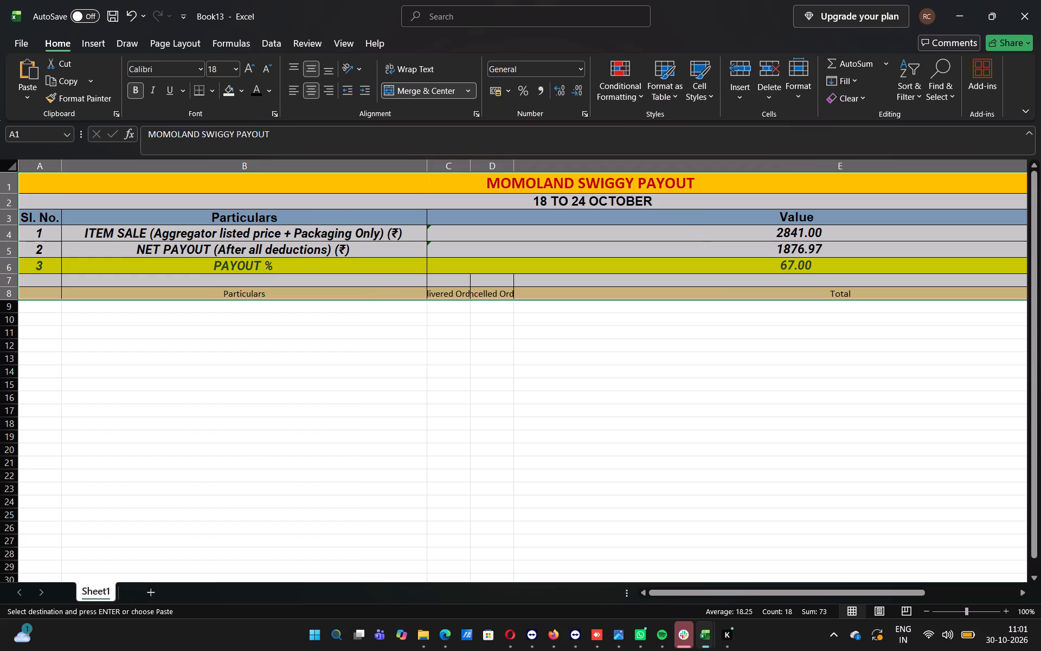
Replace the title in A1 with THE GRAND FEAST SWIGGY PAYOUT.
{"action": "left_click", "coordinate": [516, 182]}
{"action": "key", "text": "BackSpace"}
{"action": "type", "text": "THE GRAND FEAST"}
{"action": "key", "text": "space"}
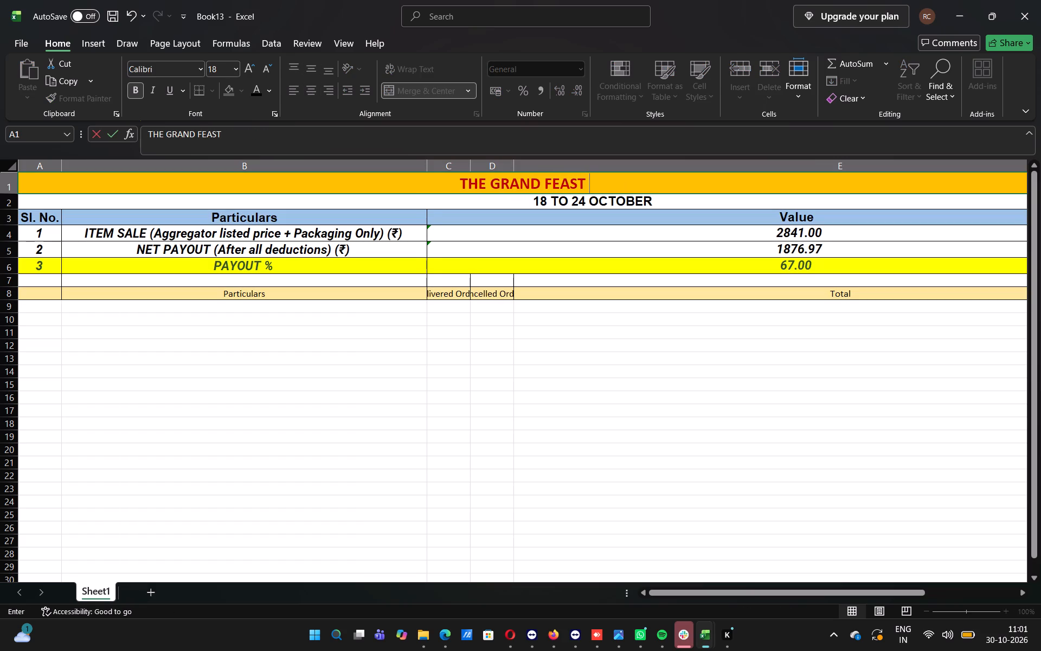
{"action": "type", "text": "SWIGGY PAYOUT"}
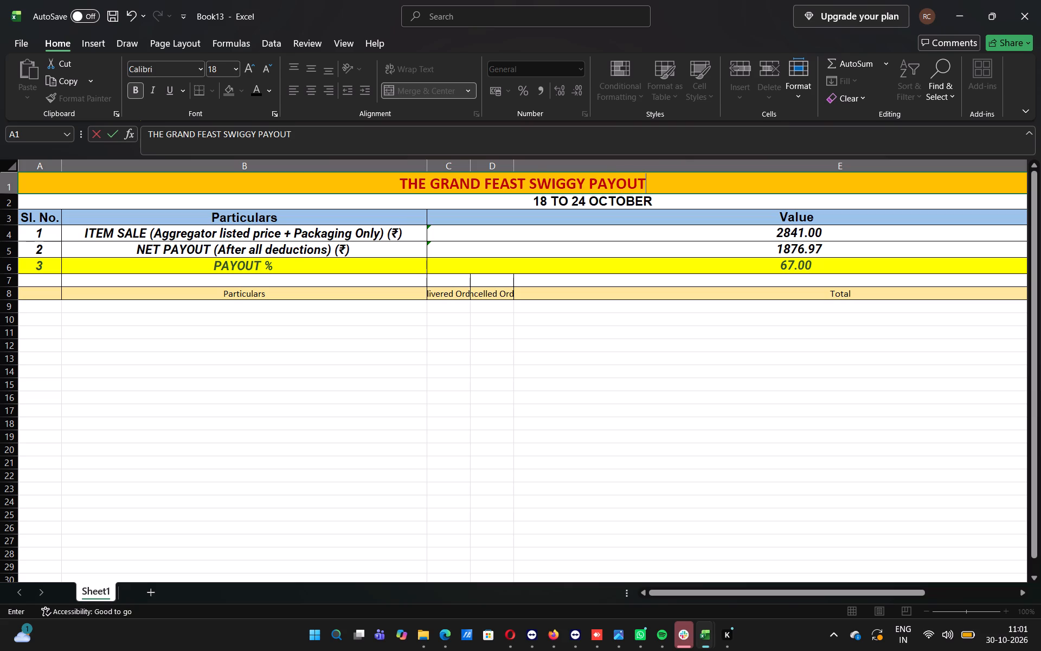
{"action": "left_click", "coordinate": [43, 309]}
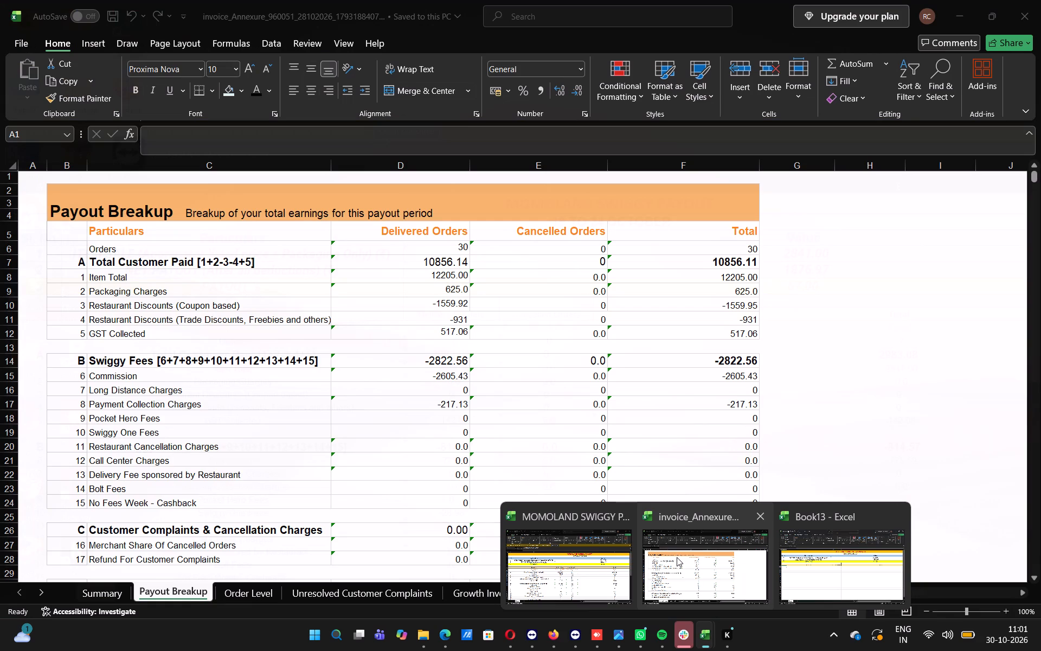
Copy the payout table in B5:F41 of the invoice annexure's Payout Breakup sheet into the new workbook at A9.
{"action": "left_click", "coordinate": [677, 557]}
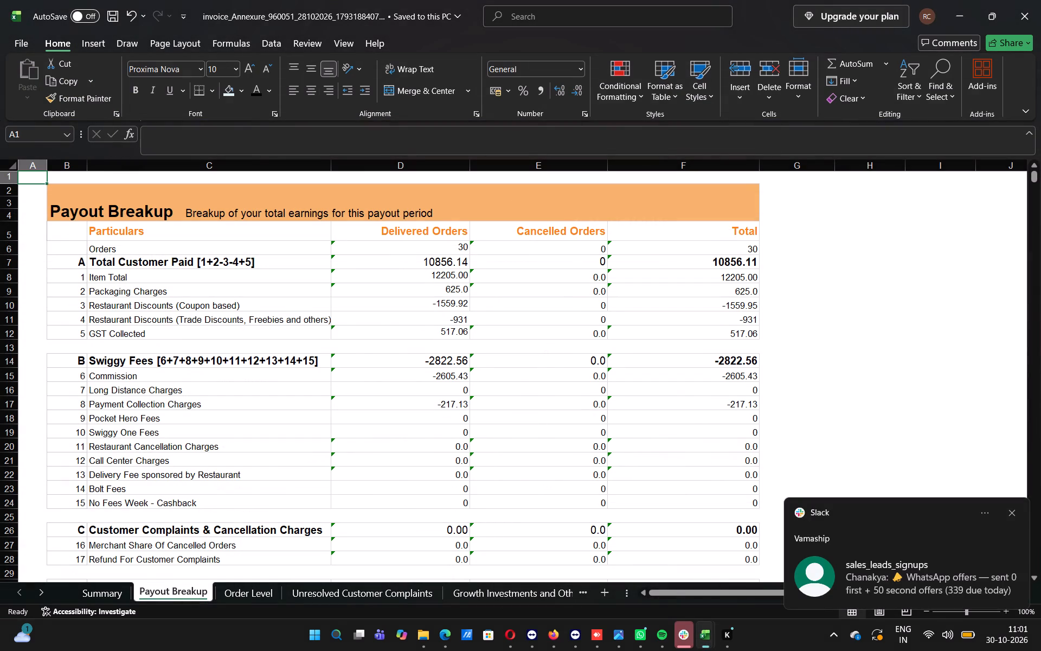
{"action": "left_click", "coordinate": [74, 225]}
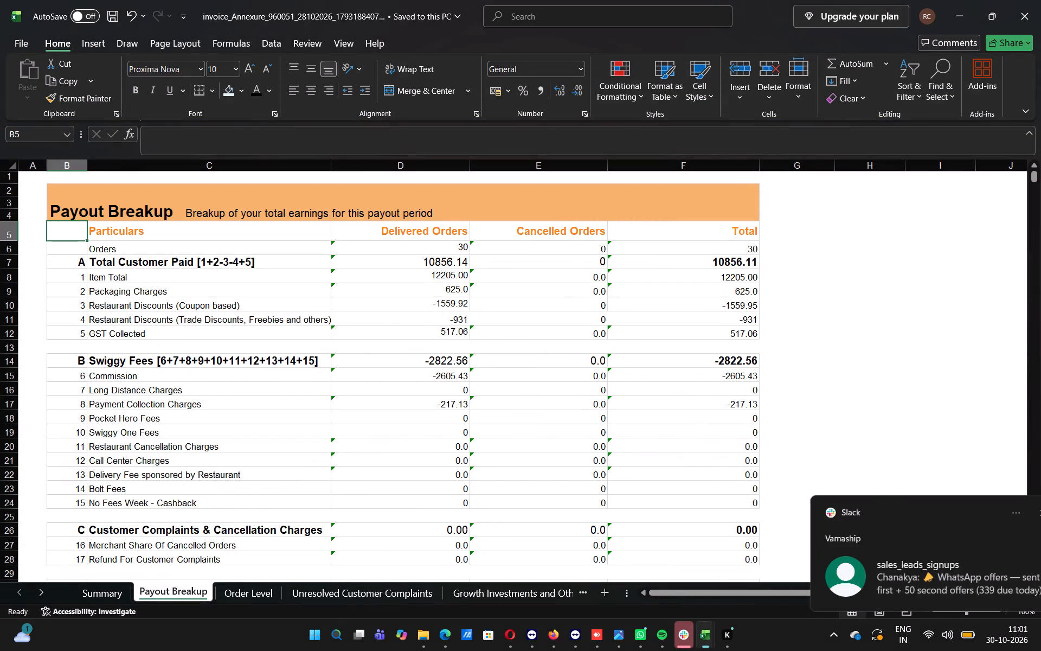
{"action": "left_click_drag", "start_coordinate": [74, 225], "coordinate": [475, 382]}
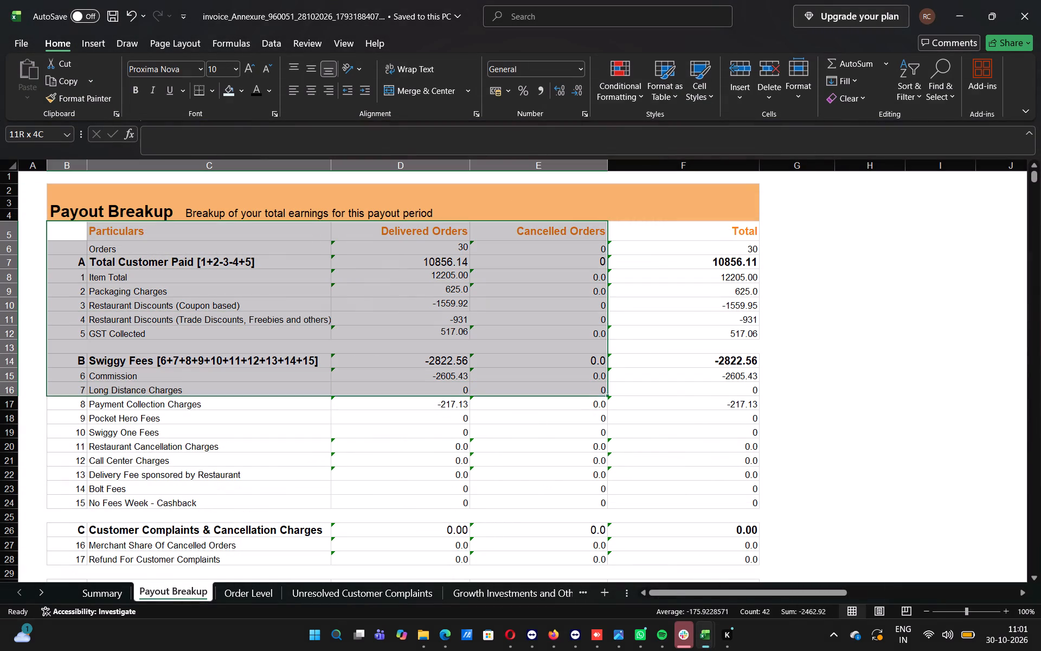
{"action": "left_click_drag", "start_coordinate": [475, 382], "coordinate": [714, 607]}
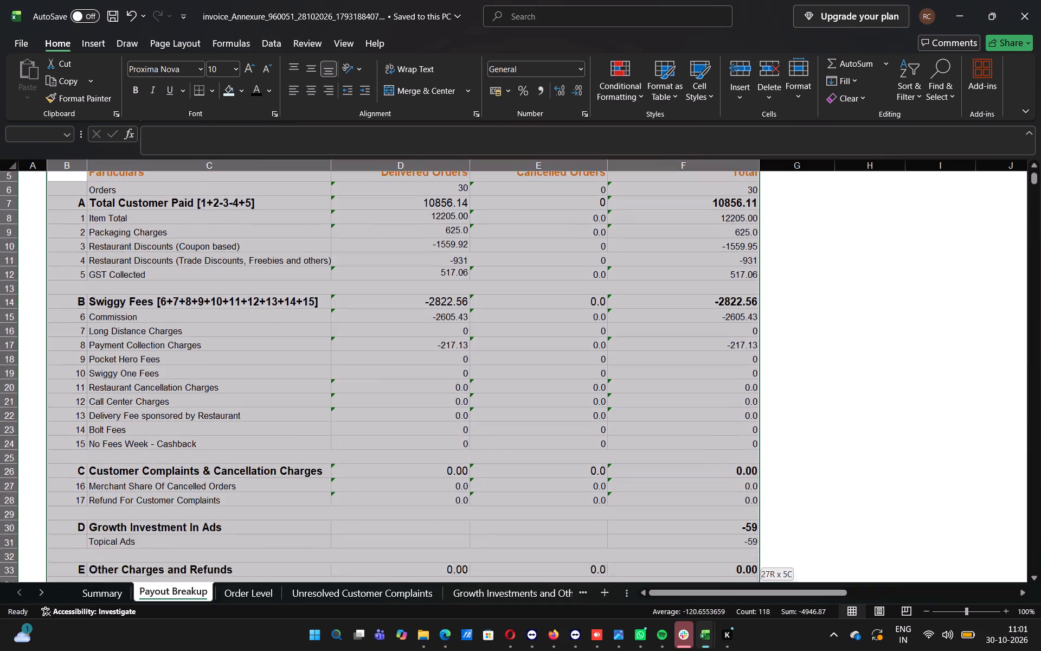
{"action": "left_click_drag", "start_coordinate": [714, 607], "coordinate": [714, 401]}
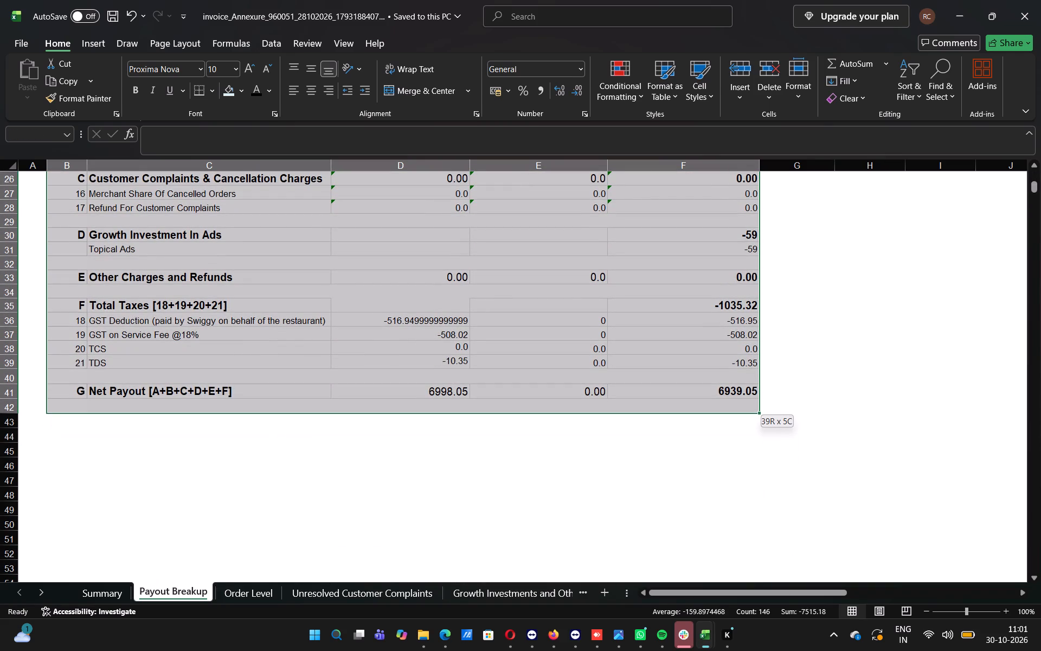
{"action": "left_click_drag", "start_coordinate": [714, 401], "coordinate": [712, 397]}
{"action": "key", "text": "ctrl+c"}
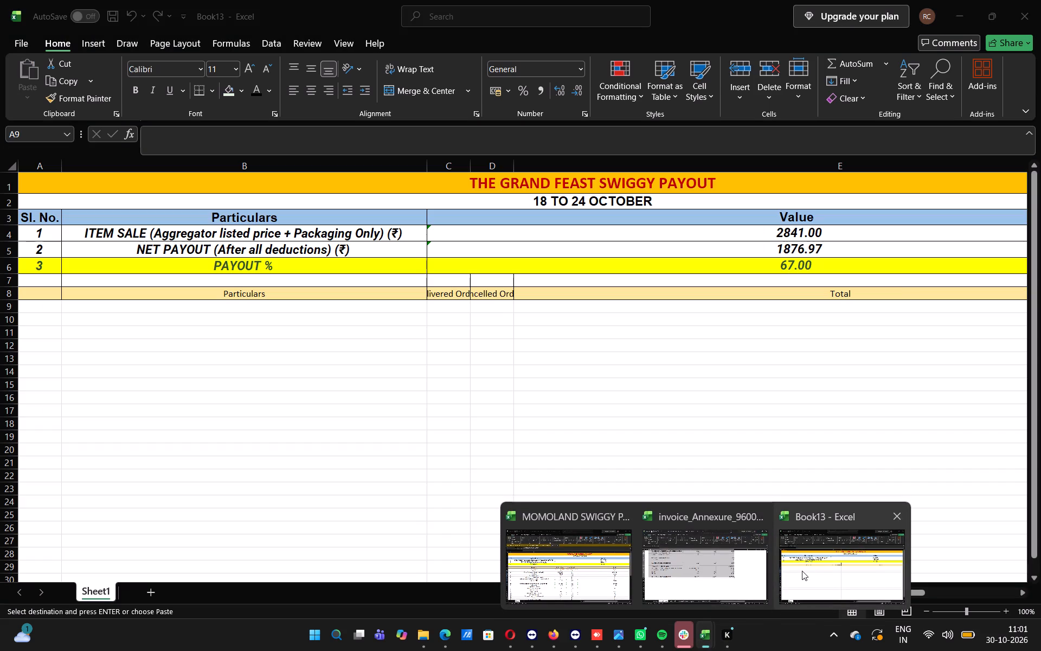
{"action": "left_click", "coordinate": [802, 571]}
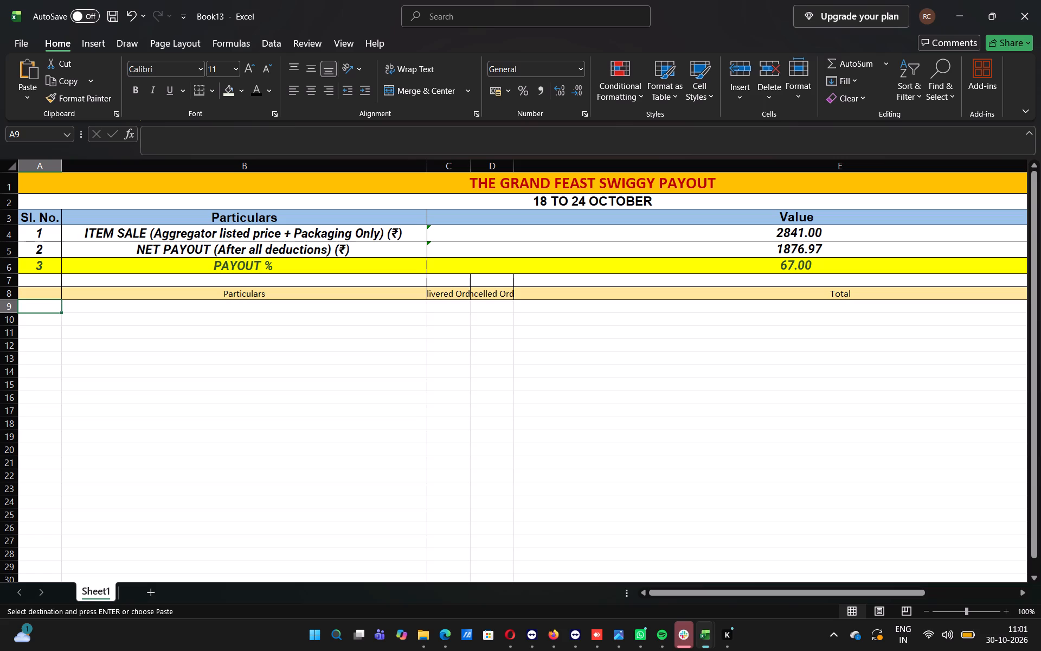
{"action": "key", "text": "ctrl+v"}
{"action": "right_click", "coordinate": [49, 314]}
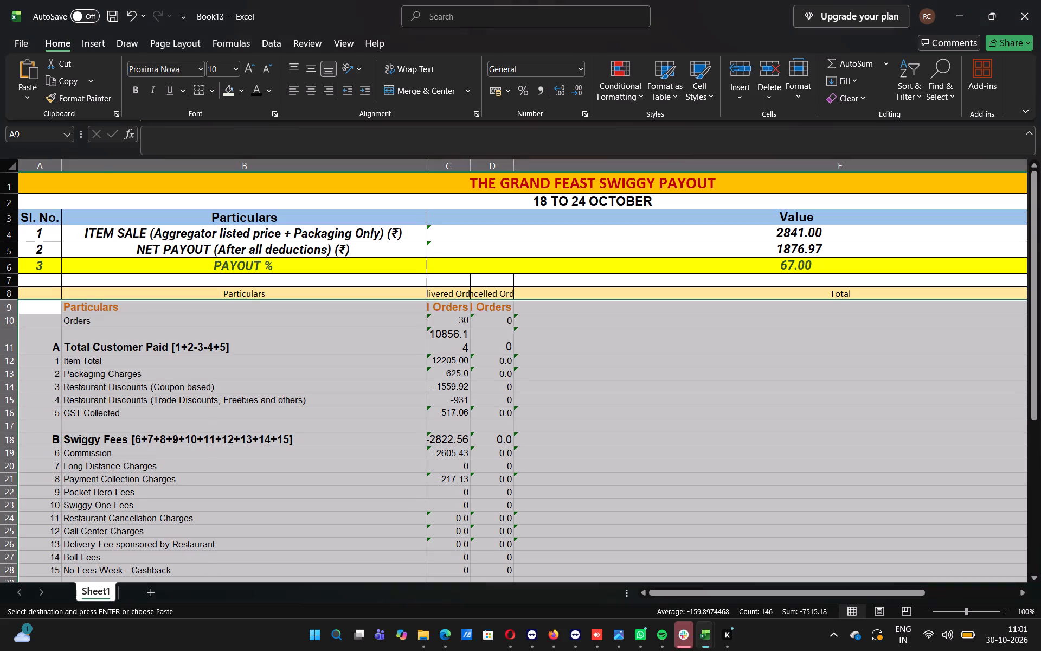
{"action": "left_click", "coordinate": [100, 285]}
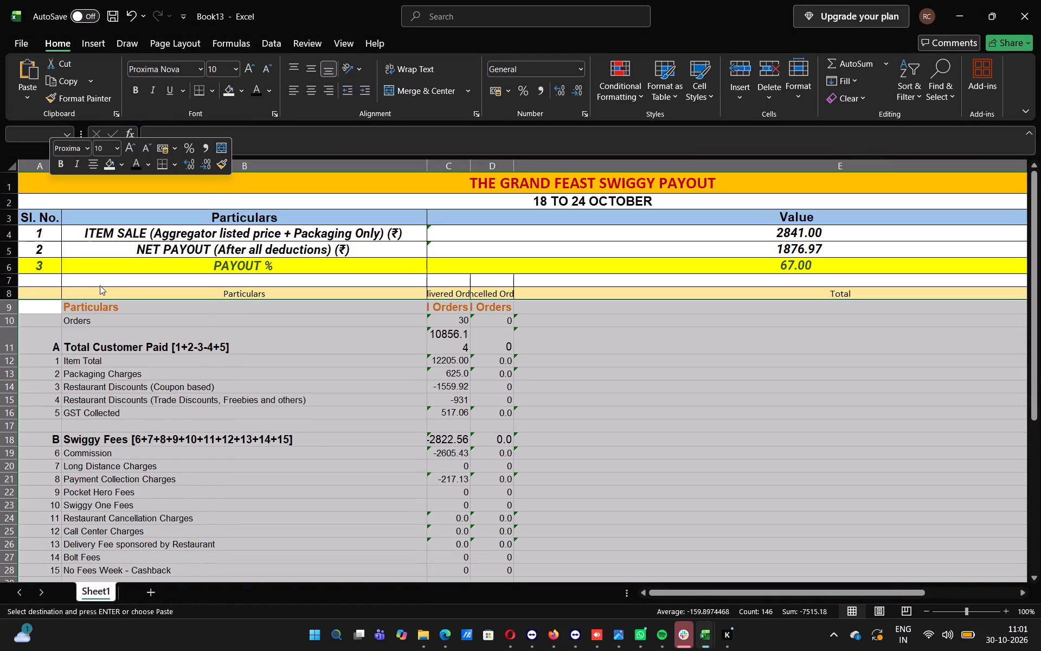
{"action": "left_click", "coordinate": [617, 340]}
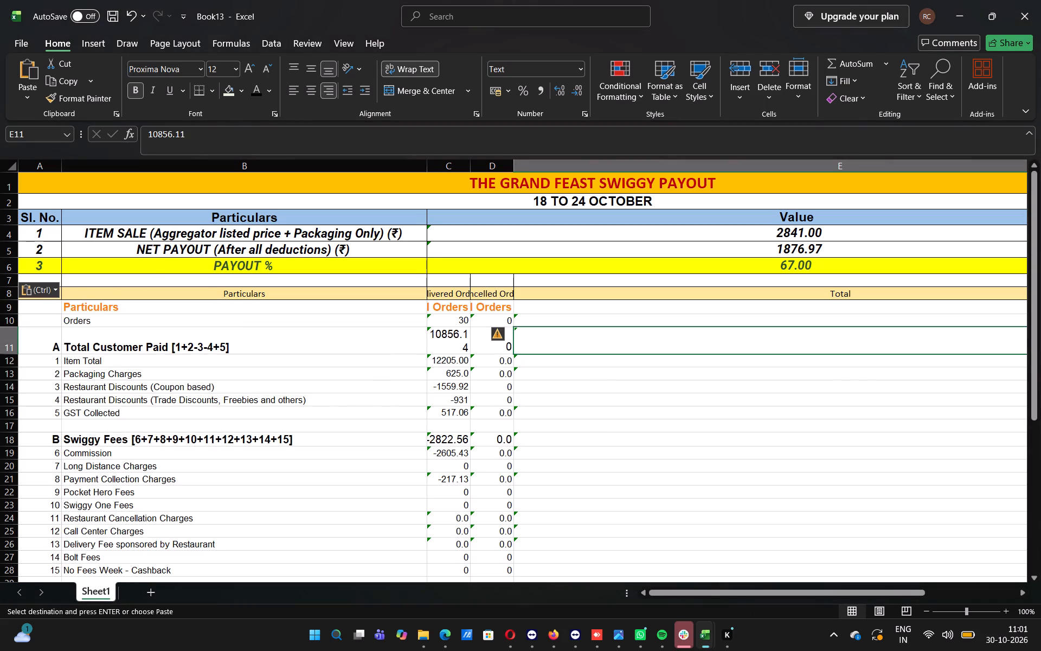
Widen columns C and D until the row 8 Delivered Orders and Cancelled Orders headings fit, and narrow column E to less than half its width.
{"action": "left_click_drag", "start_coordinate": [471, 162], "coordinate": [492, 163]}
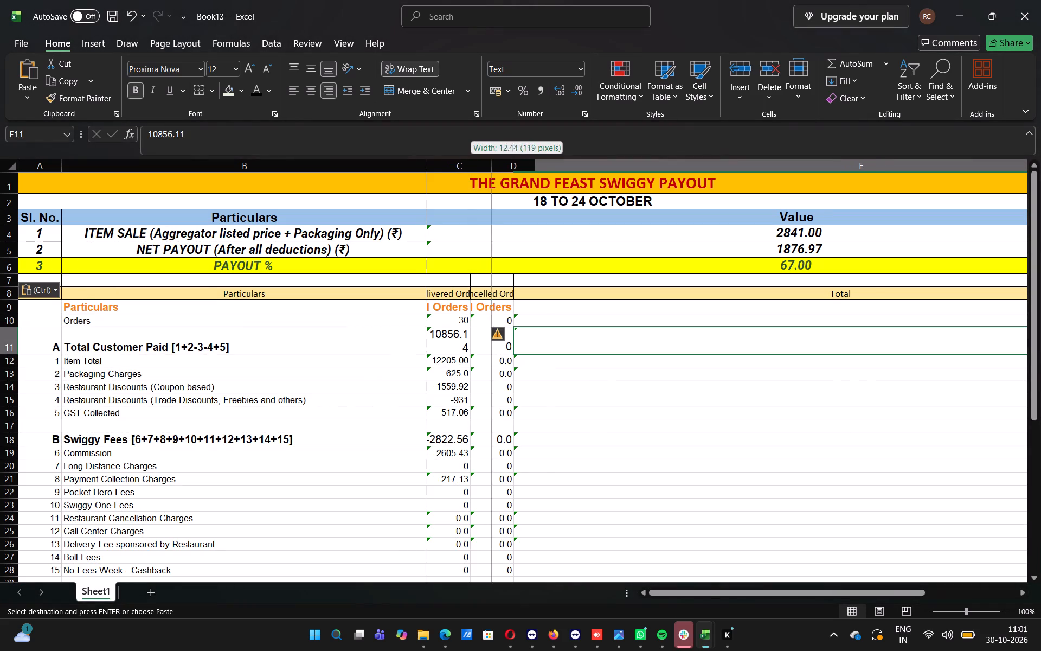
{"action": "left_click_drag", "start_coordinate": [492, 163], "coordinate": [499, 163]}
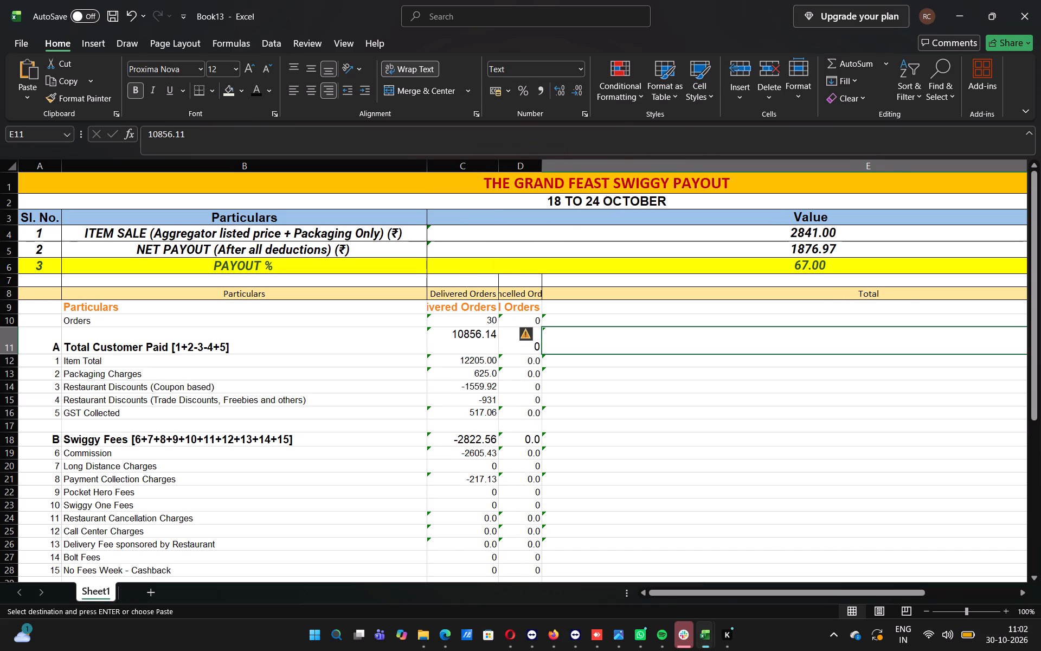
{"action": "left_click_drag", "start_coordinate": [542, 163], "coordinate": [574, 163]}
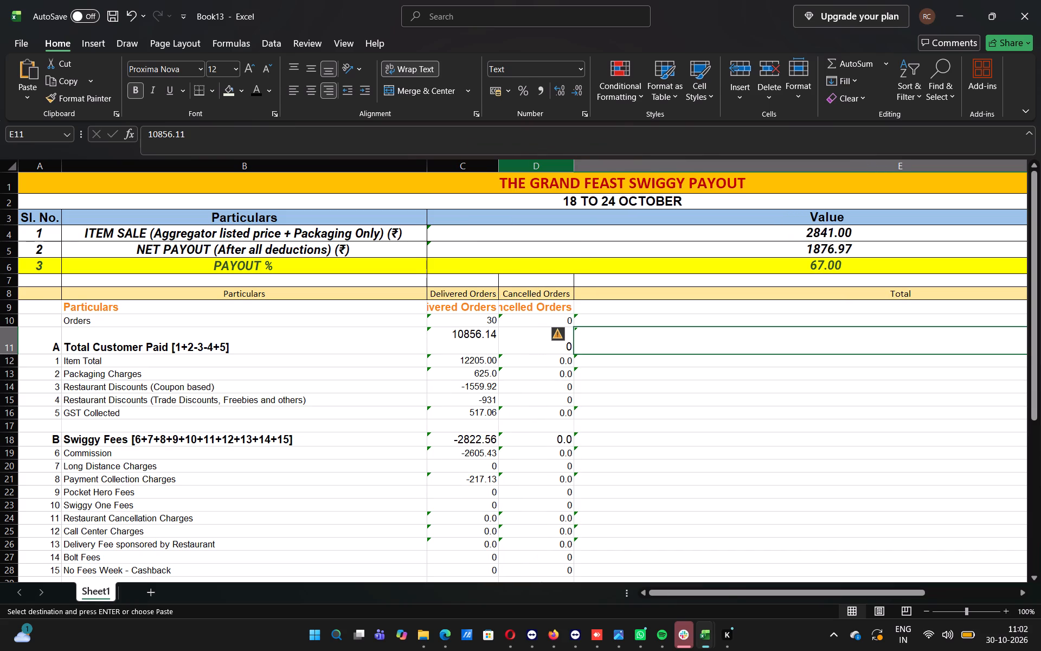
{"action": "left_click_drag", "start_coordinate": [729, 588], "coordinate": [809, 596]}
{"action": "left_click_drag", "start_coordinate": [818, 165], "coordinate": [473, 180]}
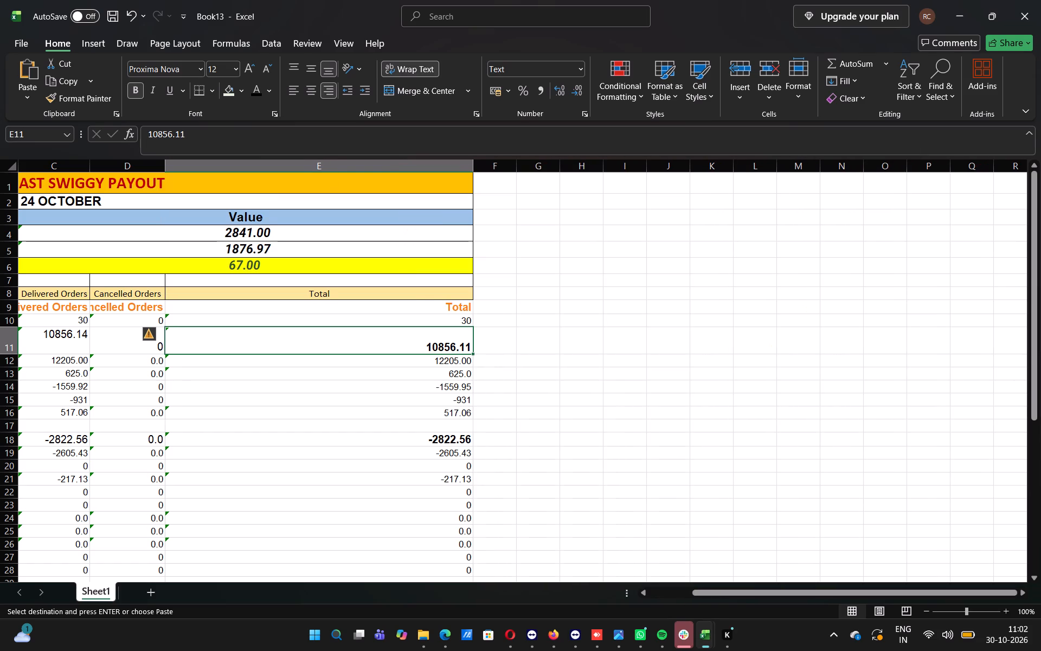
{"action": "left_click_drag", "start_coordinate": [728, 592], "coordinate": [602, 592]}
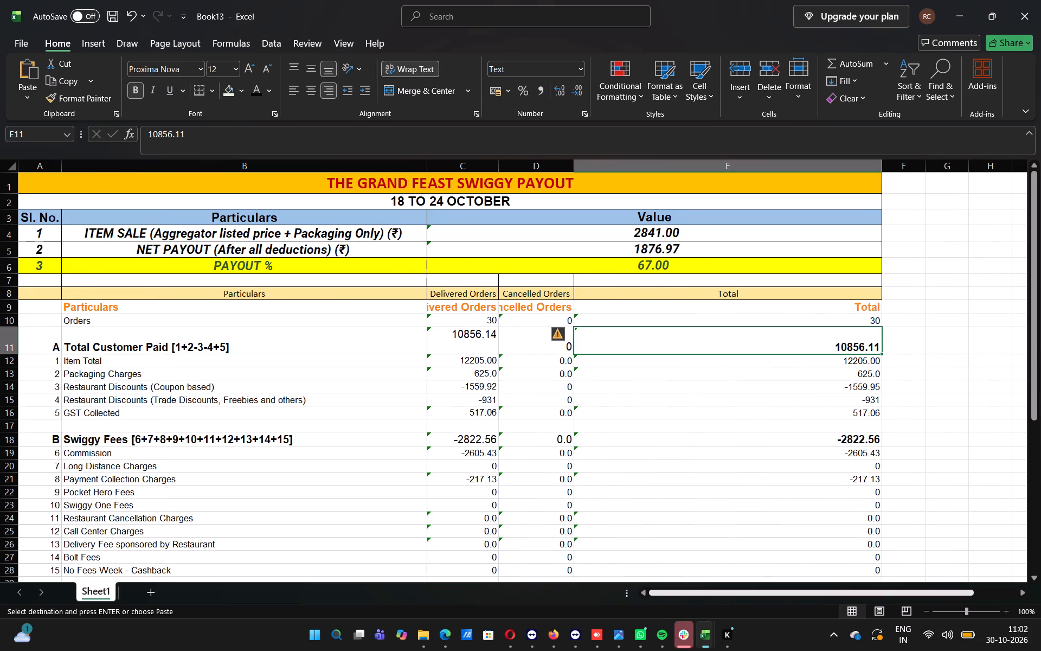
Centre the contents of the whole report horizontally, from the title in row 1 to Net Payout in row 45.
{"action": "left_click", "coordinate": [75, 183]}
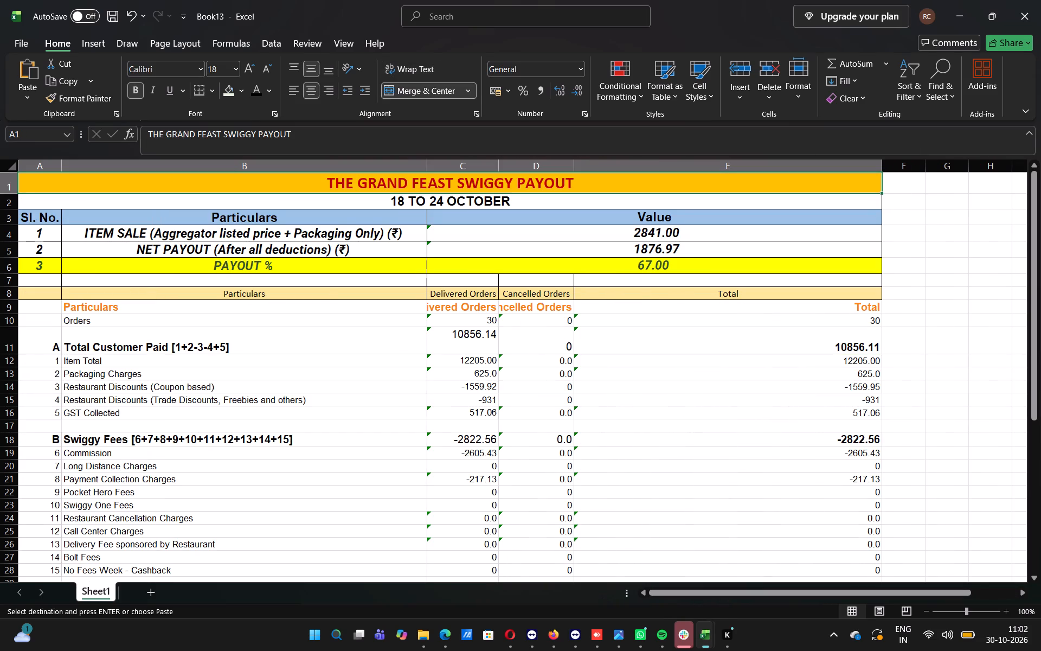
{"action": "left_click_drag", "start_coordinate": [75, 183], "coordinate": [98, 639]}
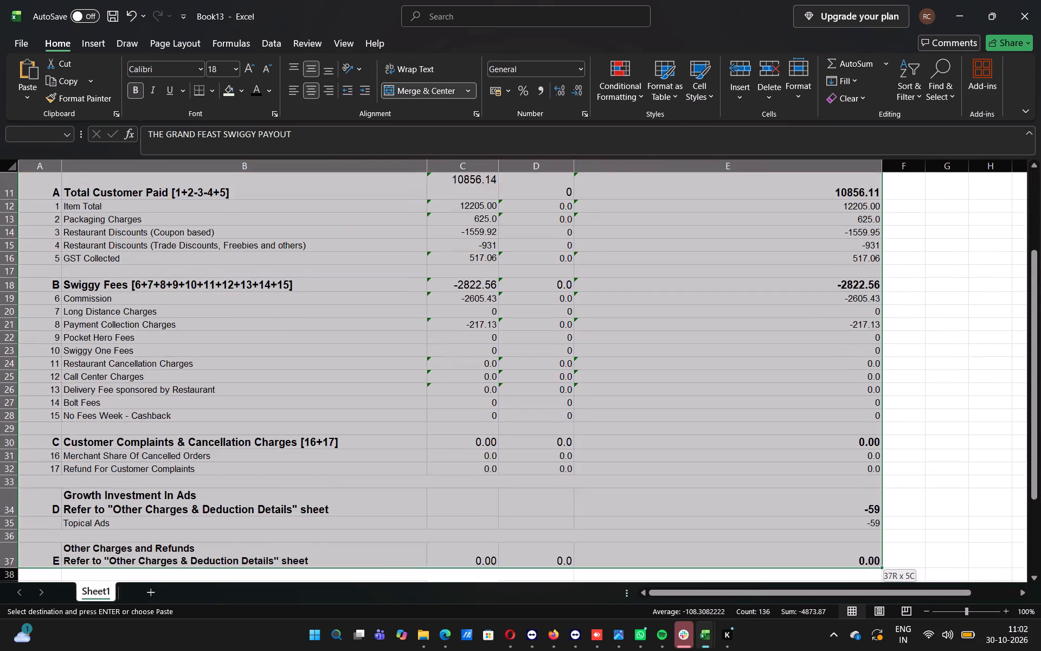
{"action": "left_click_drag", "start_coordinate": [98, 639], "coordinate": [100, 553]}
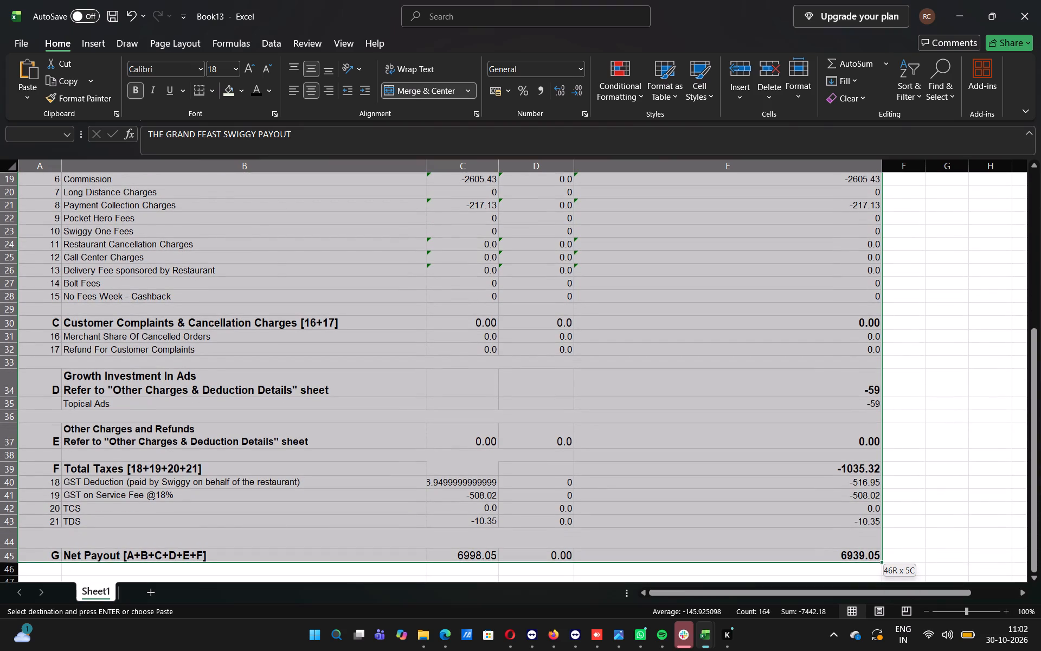
{"action": "left_click_drag", "start_coordinate": [100, 553], "coordinate": [100, 558]}
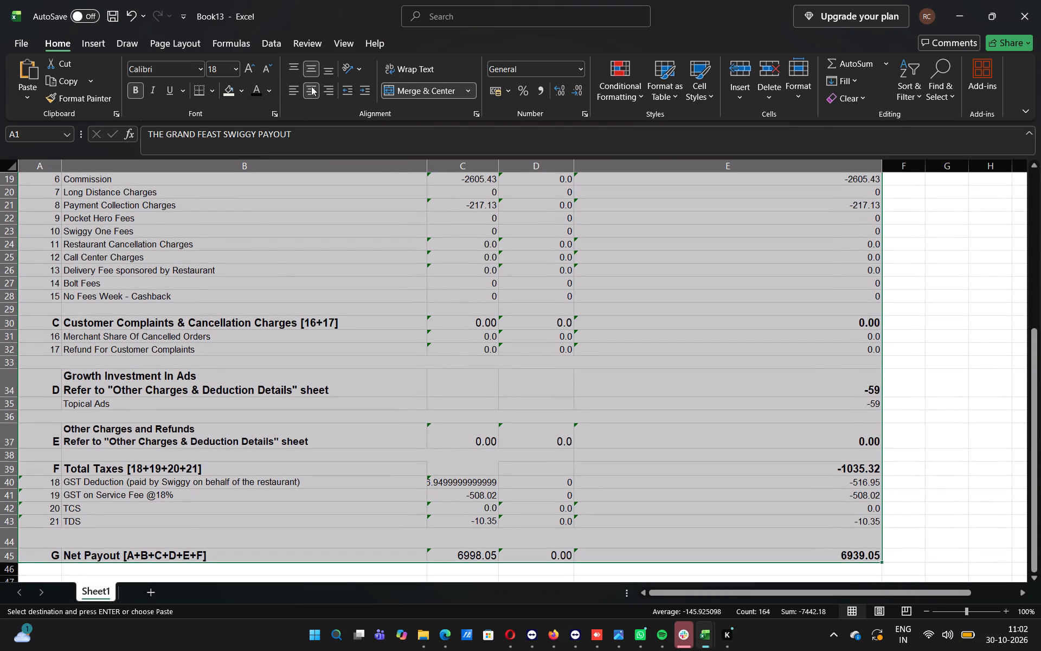
{"action": "left_click", "coordinate": [311, 86]}
{"action": "left_click", "coordinate": [311, 86]}
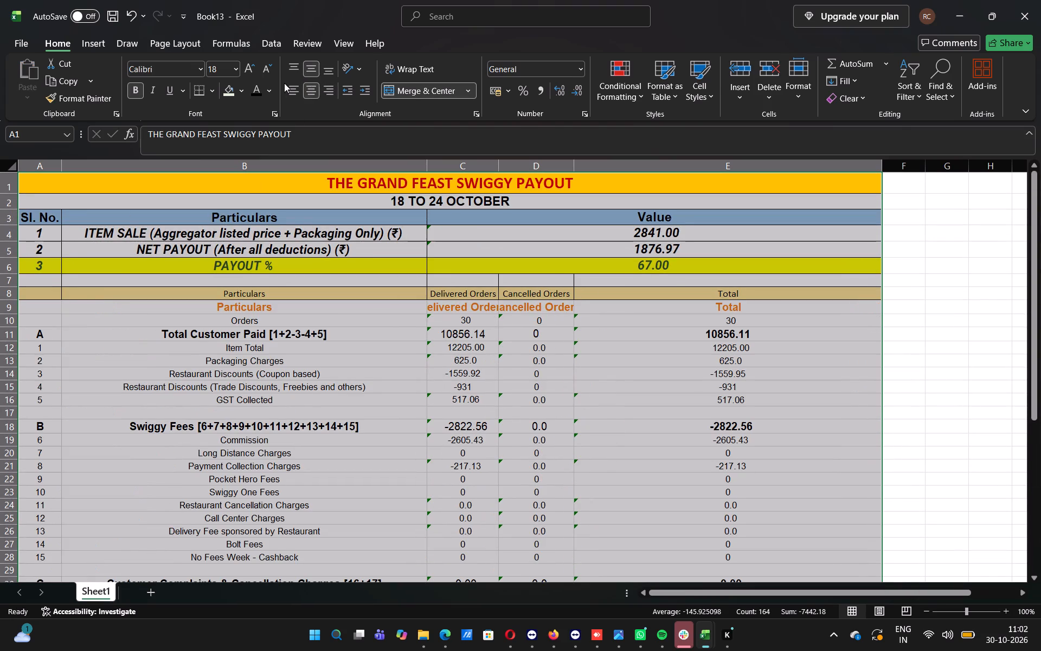
Apply All Borders to the whole report, A1:E45.
{"action": "left_click", "coordinate": [207, 88]}
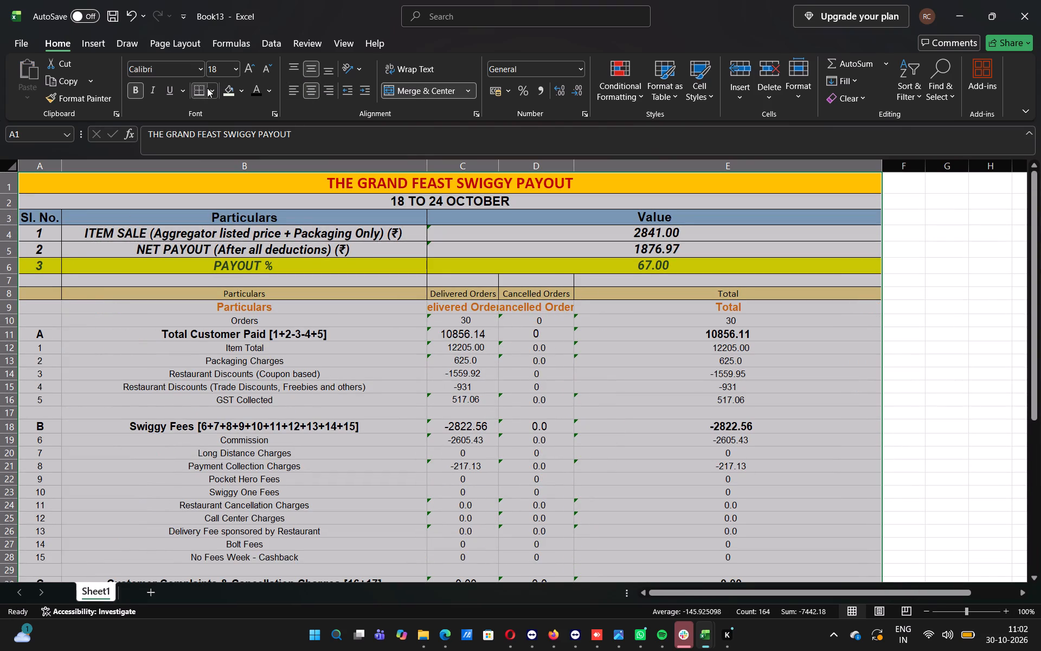
{"action": "left_click", "coordinate": [209, 90]}
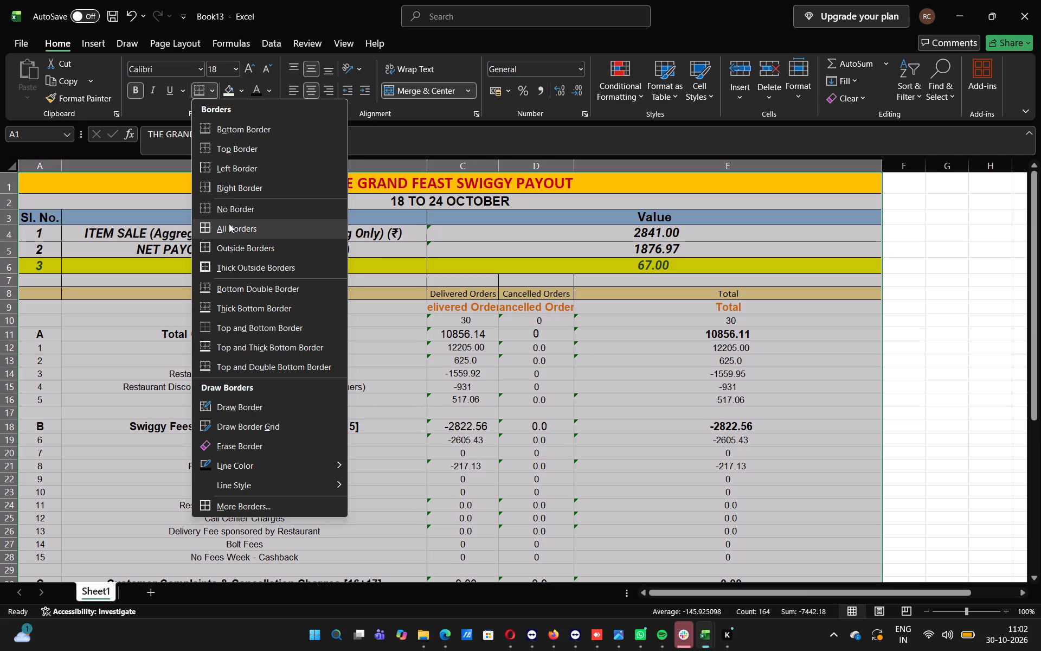
{"action": "left_click", "coordinate": [229, 224]}
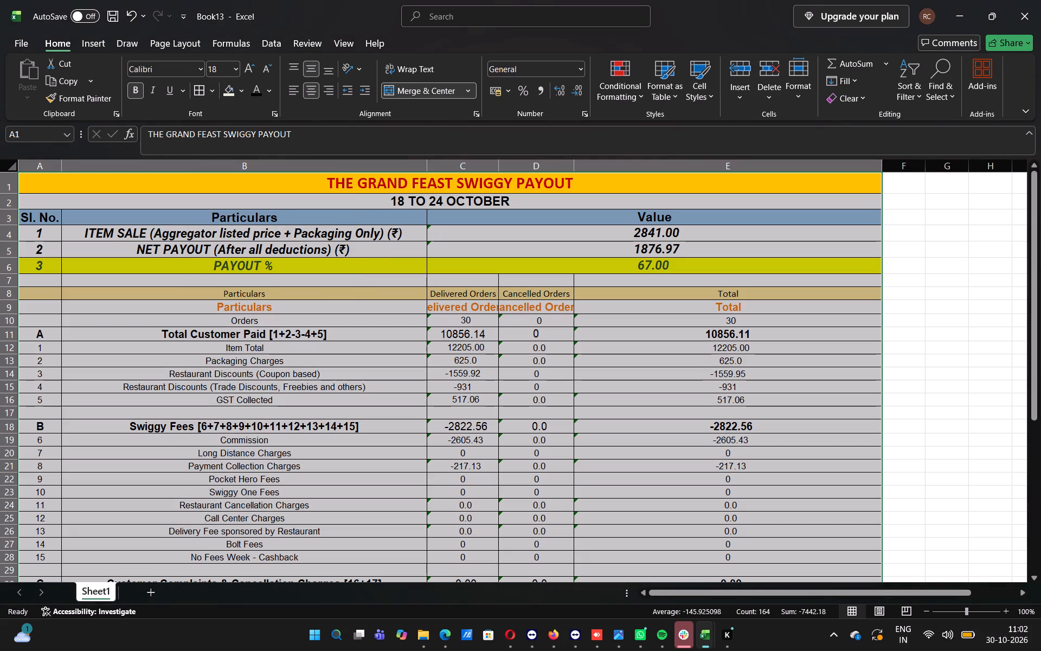
{"action": "left_click", "coordinate": [892, 362]}
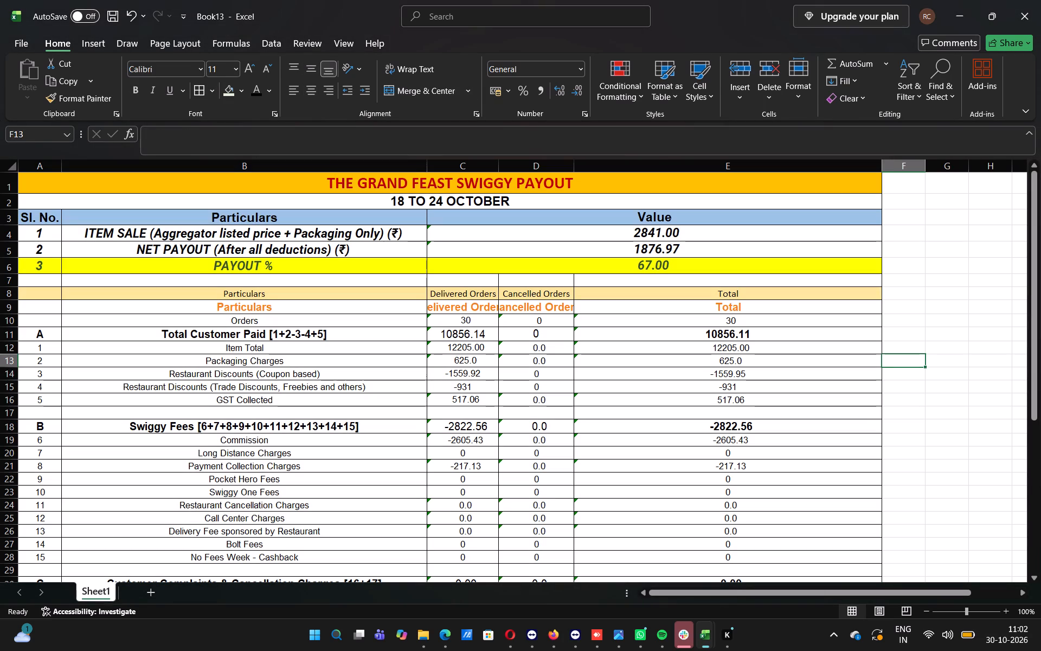
Select the Item Total amount in the Total column, cell E12.
{"action": "left_click", "coordinate": [735, 347]}
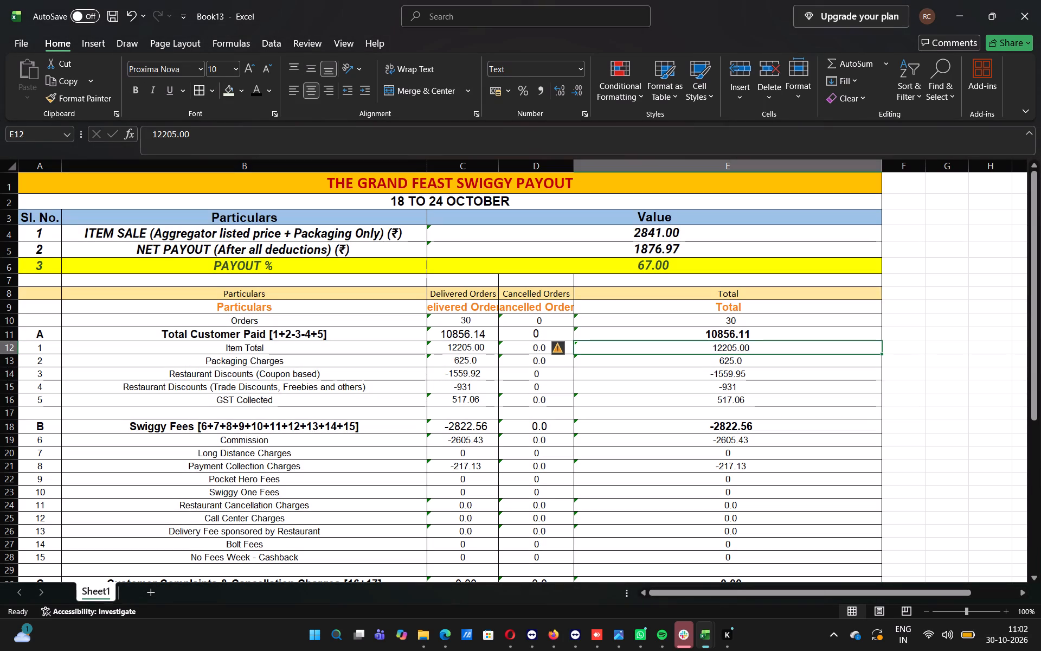
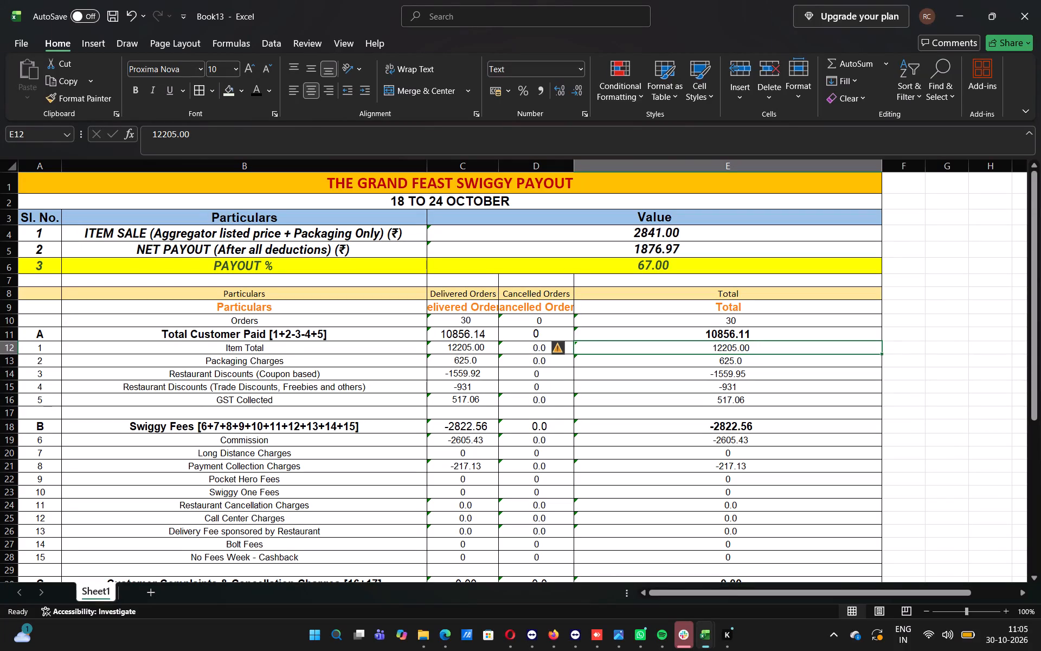
Set the ITEM SALE value in row 4 to 12830.
{"action": "left_click", "coordinate": [671, 235]}
{"action": "key", "text": "BackSpace"}
{"action": "type", "text": "12830"}
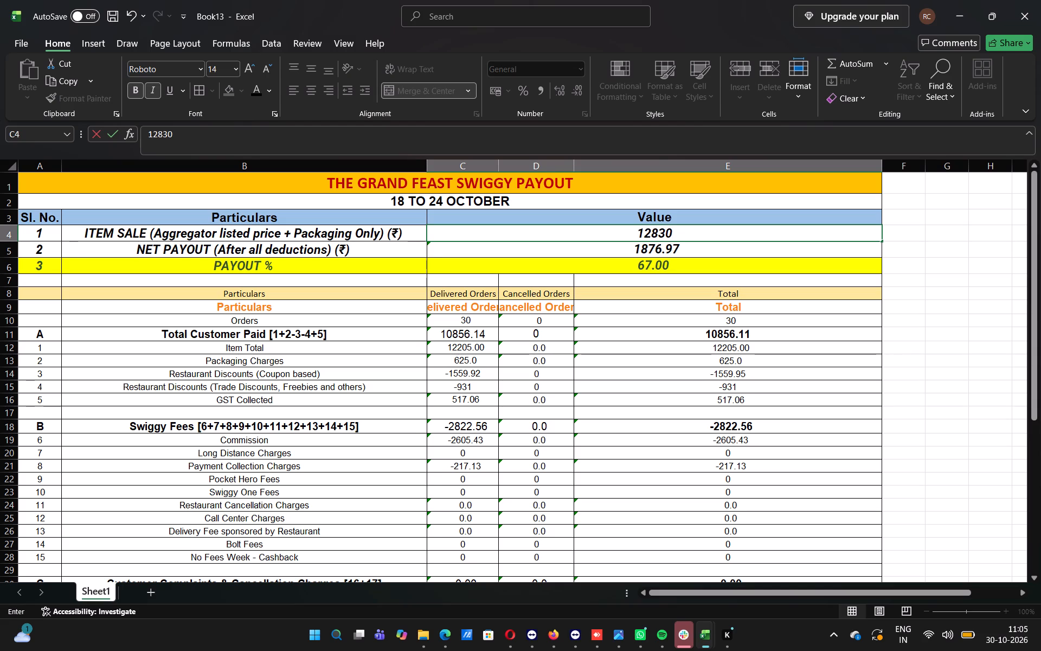
Clear the NET PAYOUT value in C5 and copy the Net Payout amount from the Total column, cell E45.
{"action": "left_click", "coordinate": [672, 251]}
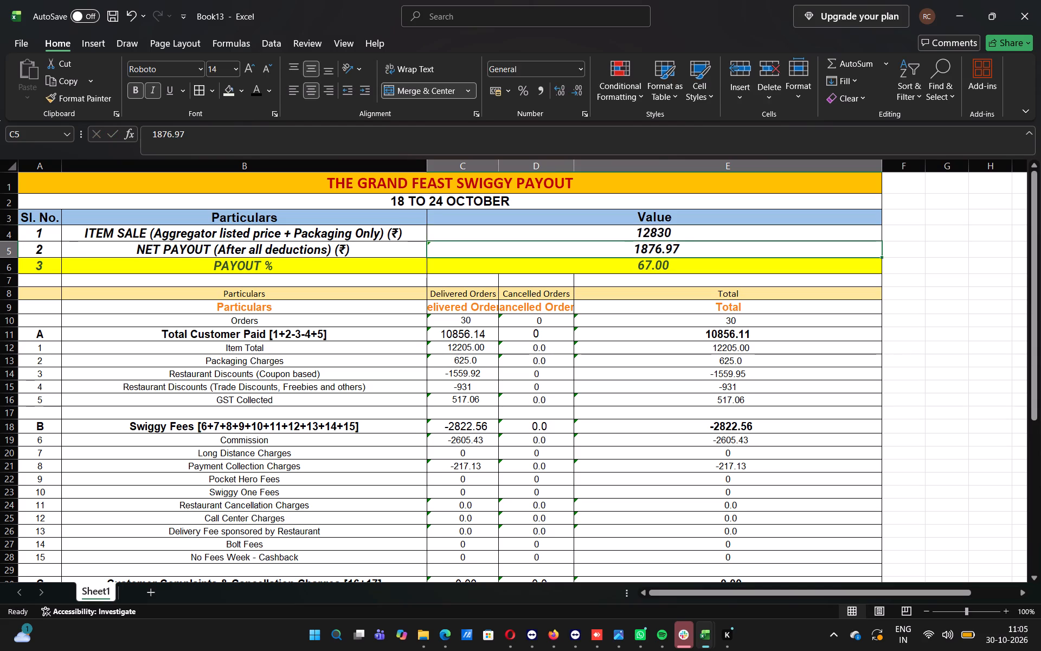
{"action": "key", "text": "BackSpace"}
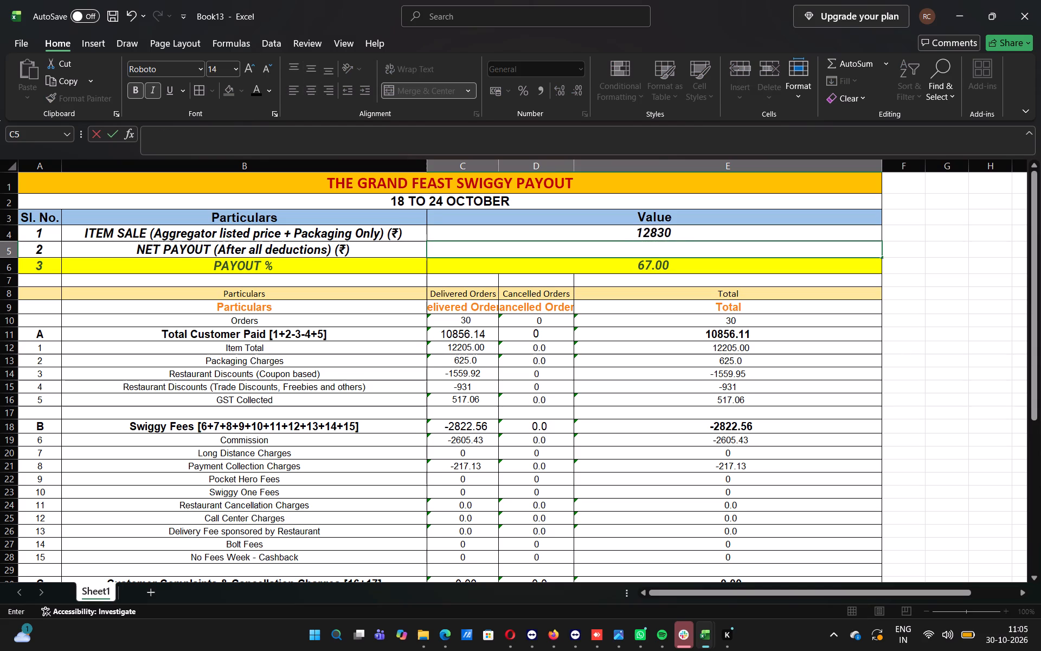
{"action": "left_click_drag", "start_coordinate": [1035, 268], "coordinate": [991, 545]}
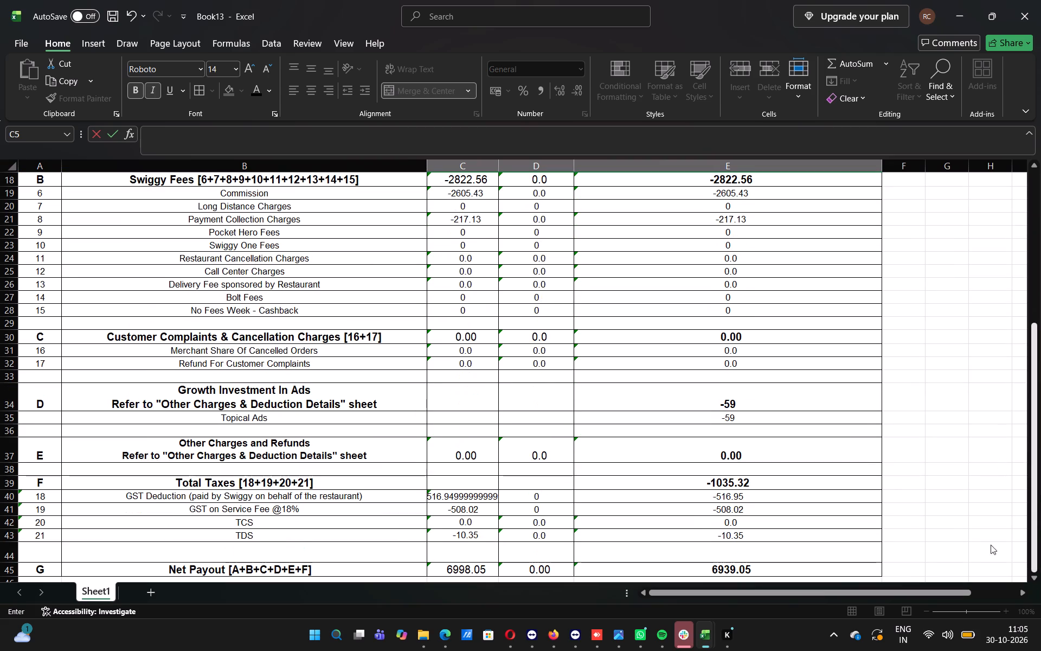
{"action": "left_click_drag", "start_coordinate": [991, 545], "coordinate": [971, 650]}
{"action": "left_click", "coordinate": [718, 572]}
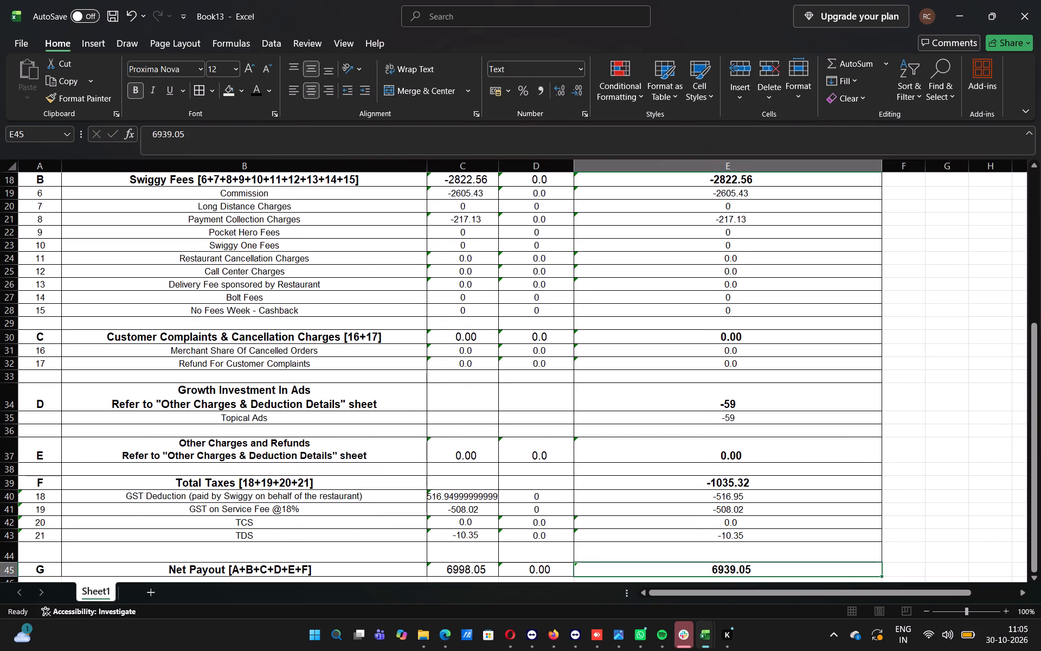
{"action": "key", "text": "ctrl+c"}
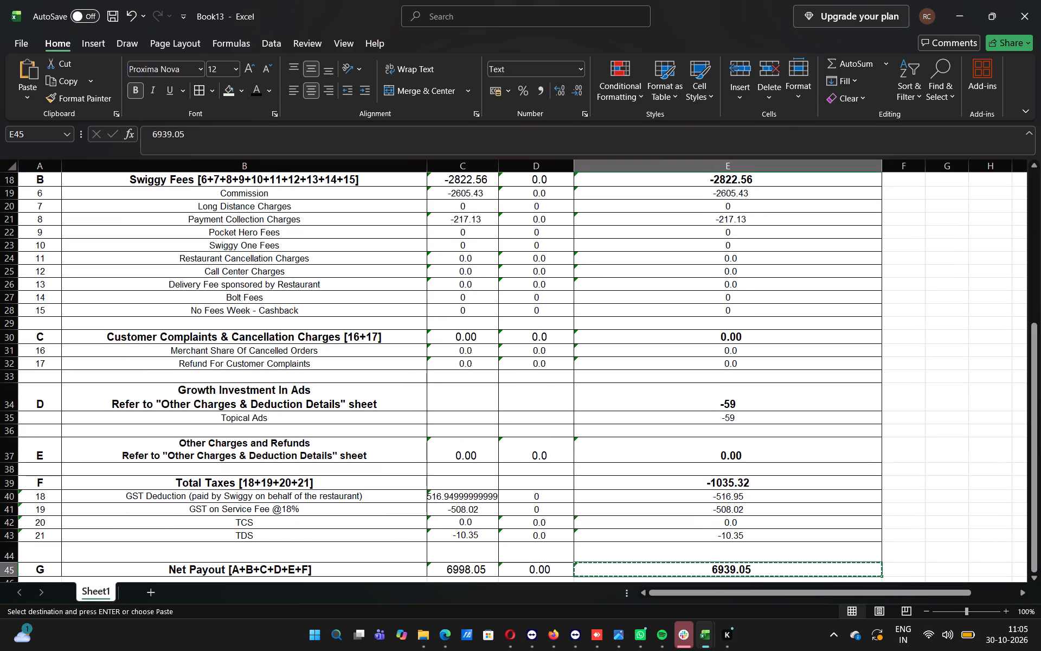
Fill the whole Net Payout row, row 45, with the lightest theme green.
{"action": "left_click", "coordinate": [10, 573]}
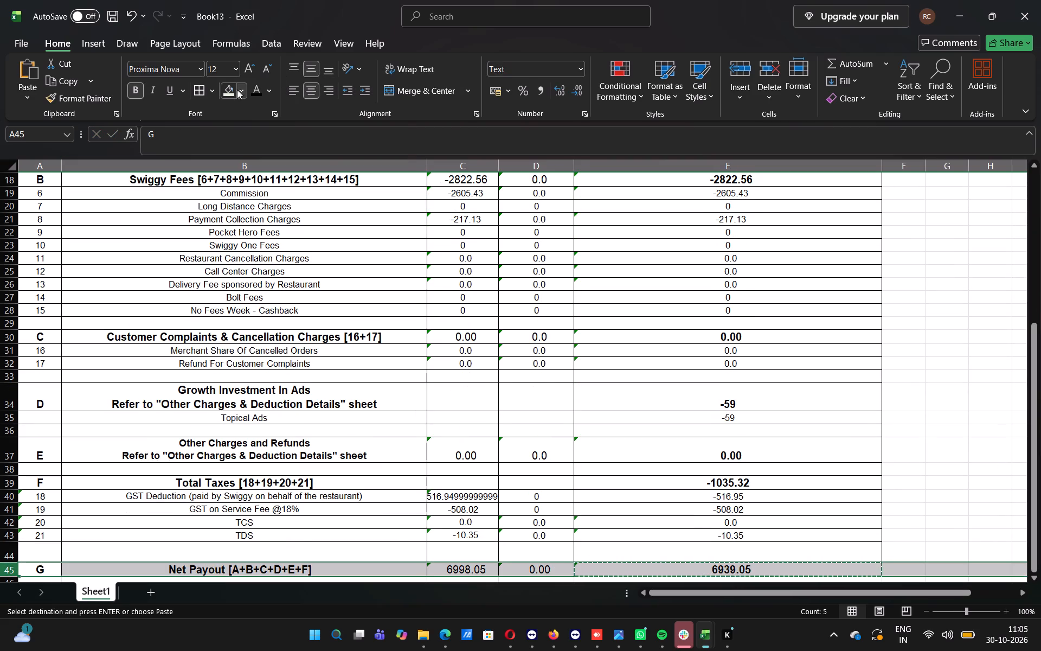
{"action": "left_click", "coordinate": [240, 88]}
{"action": "left_click", "coordinate": [399, 181]}
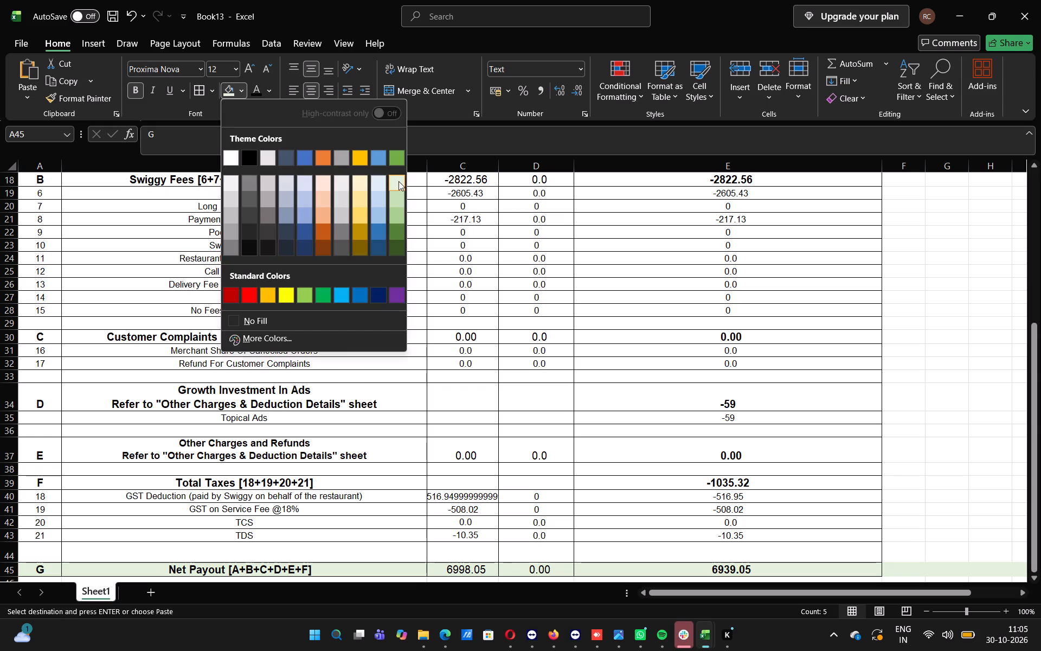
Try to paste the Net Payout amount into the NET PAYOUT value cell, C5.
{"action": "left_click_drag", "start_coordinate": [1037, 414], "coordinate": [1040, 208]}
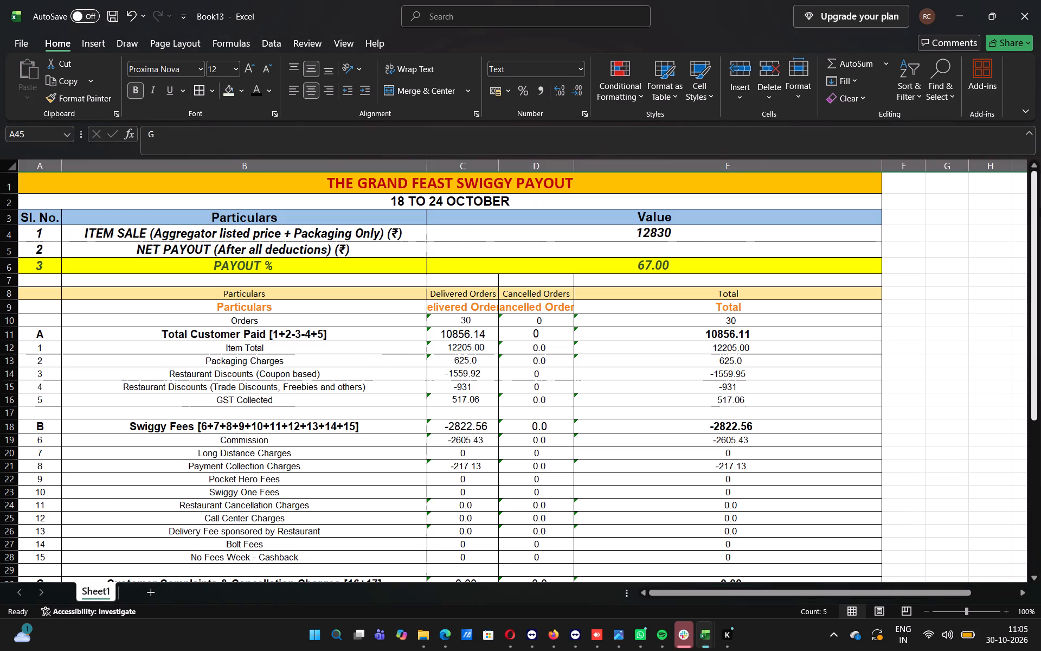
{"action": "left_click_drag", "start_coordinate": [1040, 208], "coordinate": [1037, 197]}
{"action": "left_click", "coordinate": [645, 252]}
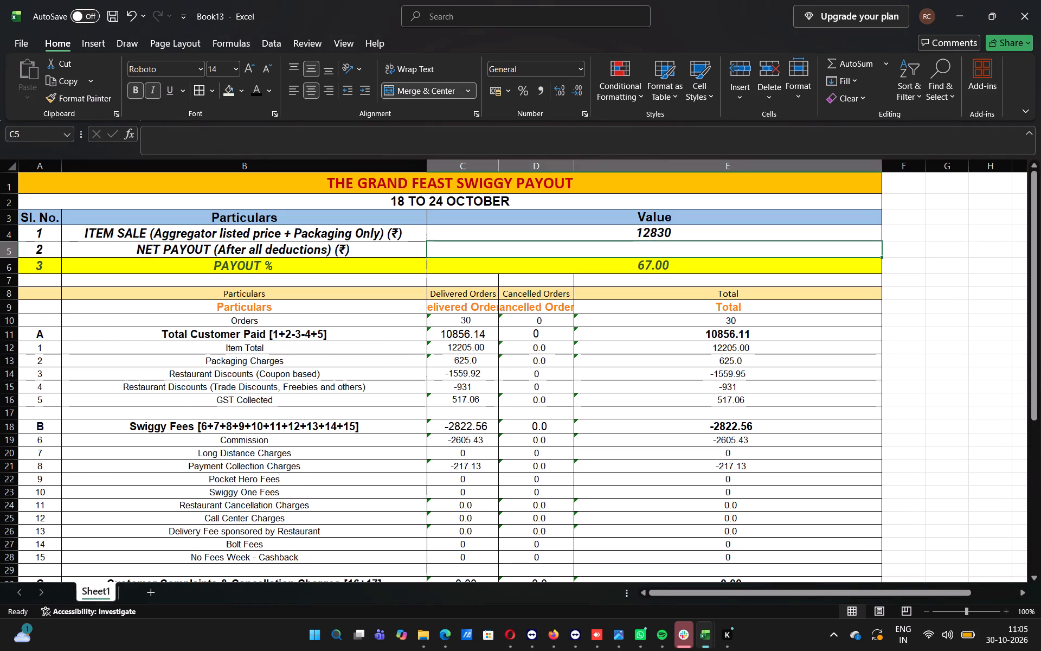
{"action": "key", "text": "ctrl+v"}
Copy the Net Payout total 6939.05 from E45 into the NET PAYOUT value cell, C5.
{"action": "left_click_drag", "start_coordinate": [1032, 293], "coordinate": [1036, 521]}
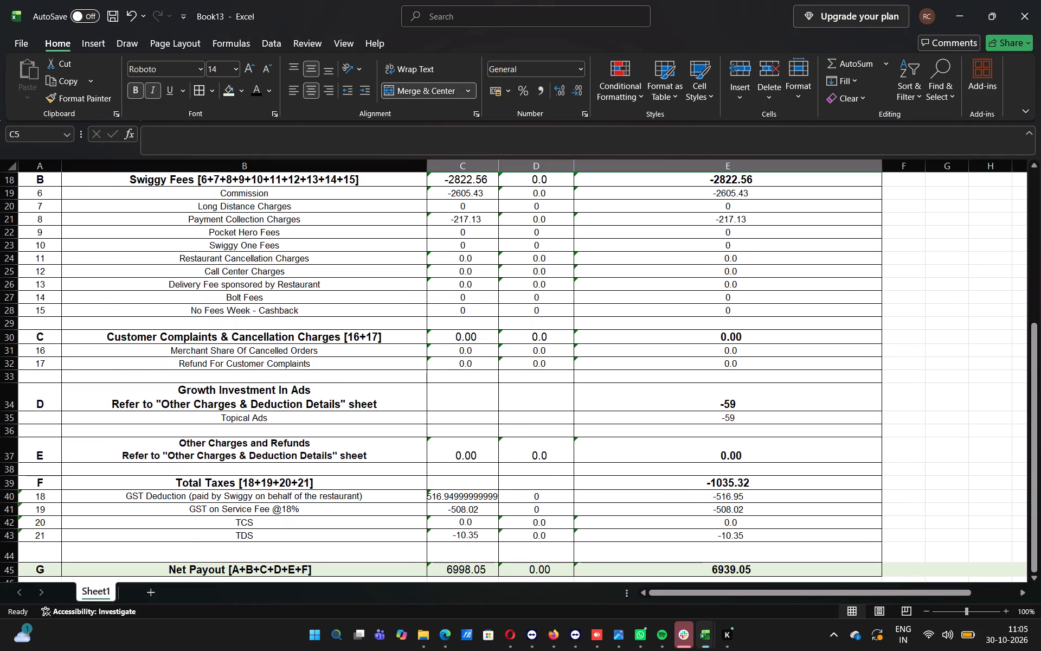
{"action": "left_click", "coordinate": [737, 570]}
{"action": "key", "text": "ctrl+c"}
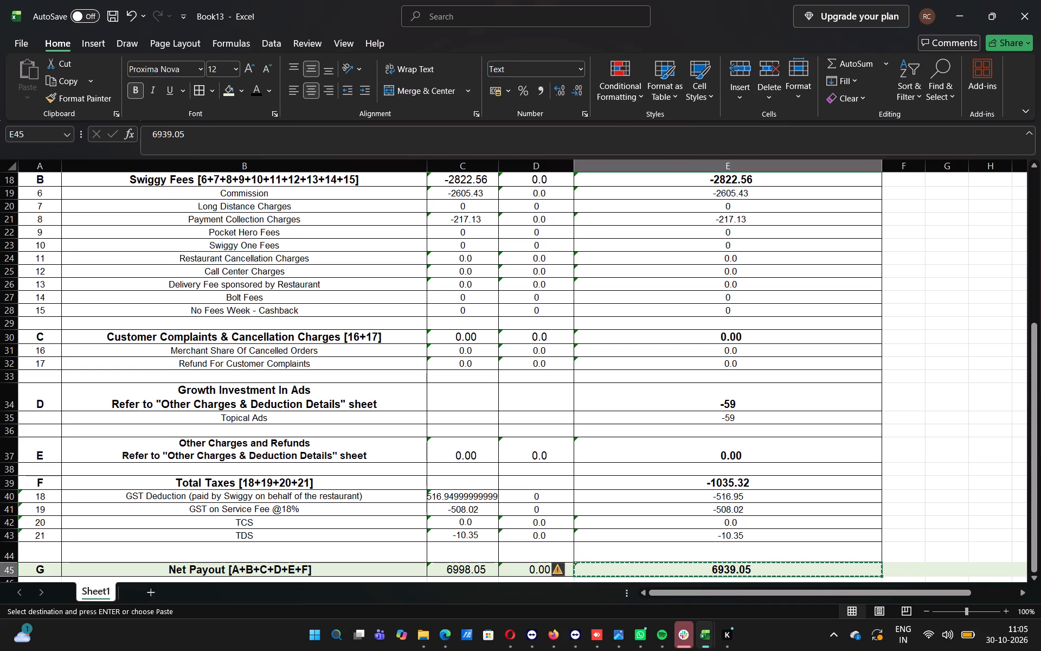
{"action": "left_click_drag", "start_coordinate": [1038, 512], "coordinate": [1033, 304]}
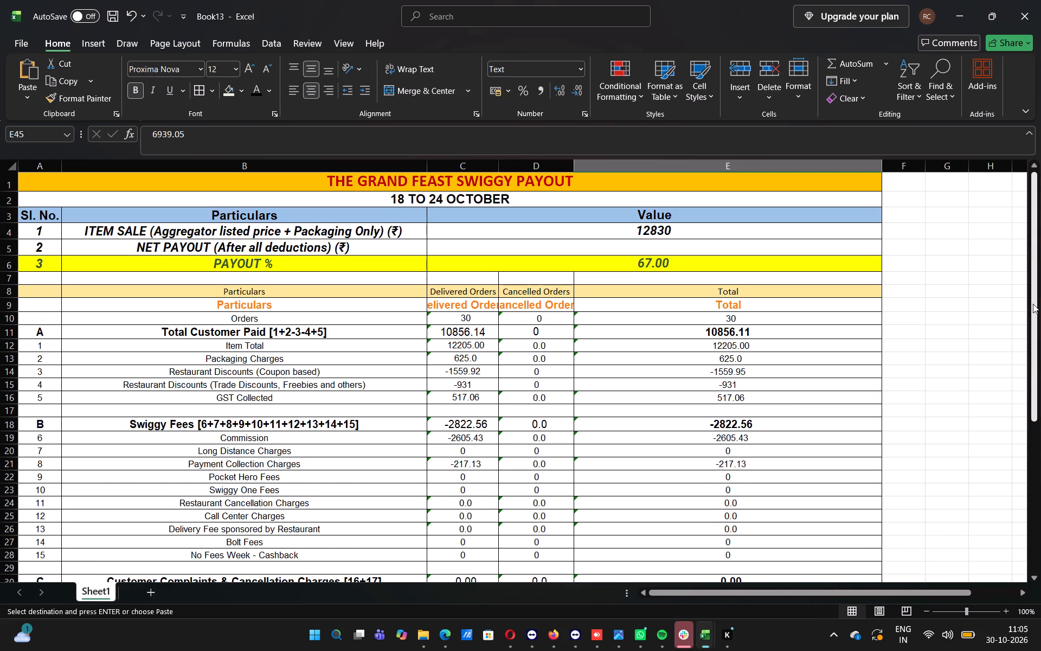
{"action": "left_click_drag", "start_coordinate": [1033, 304], "coordinate": [1033, 273]}
{"action": "left_click", "coordinate": [659, 250]}
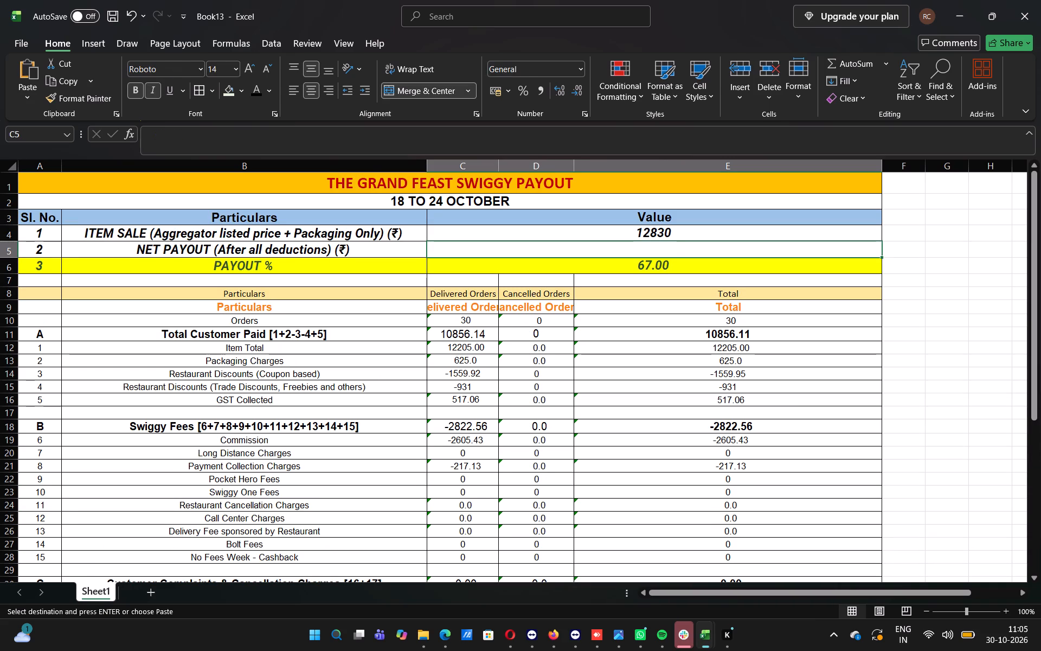
{"action": "key", "text": "ctrl+v"}
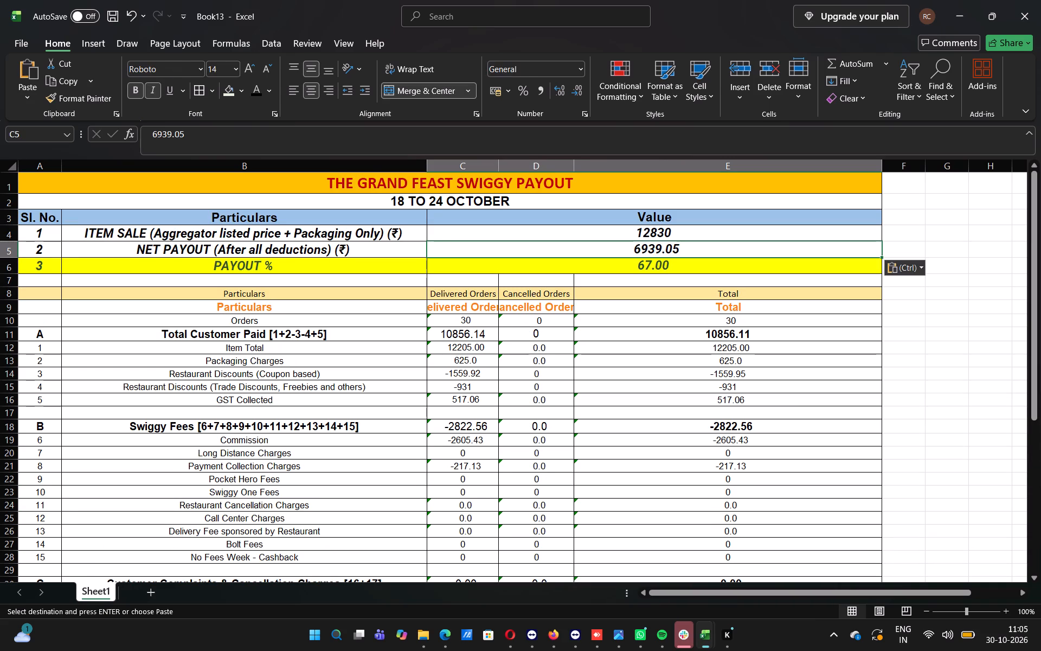
Set the PAYOUT % value in row 6 to 55.
{"action": "left_click", "coordinate": [667, 270]}
{"action": "key", "text": "BackSpace"}
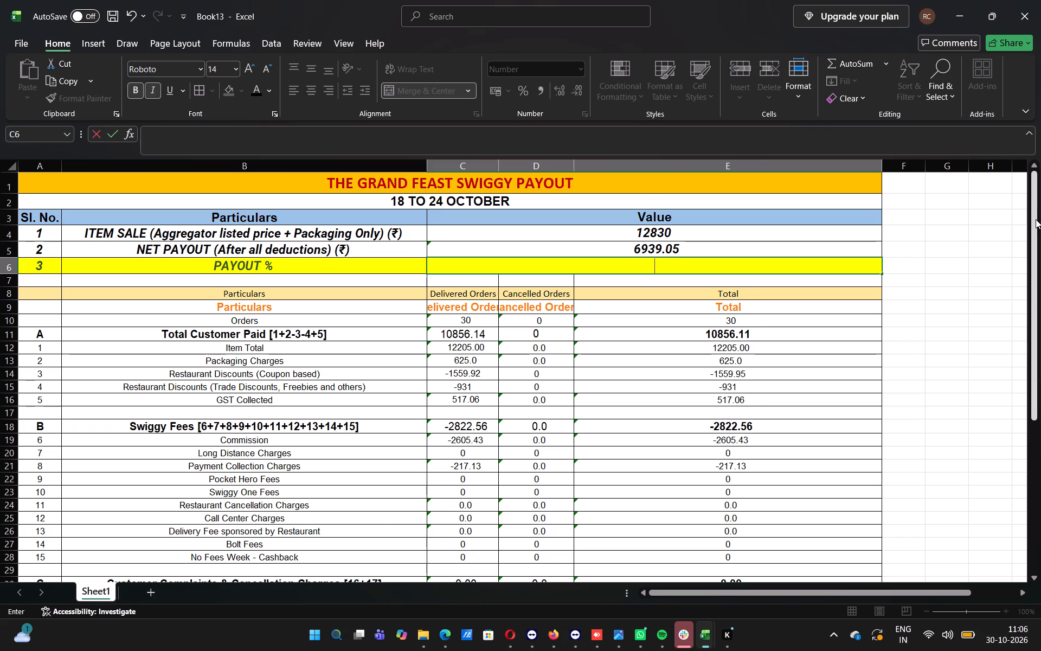
{"action": "left_click_drag", "start_coordinate": [1036, 218], "coordinate": [1040, 199]}
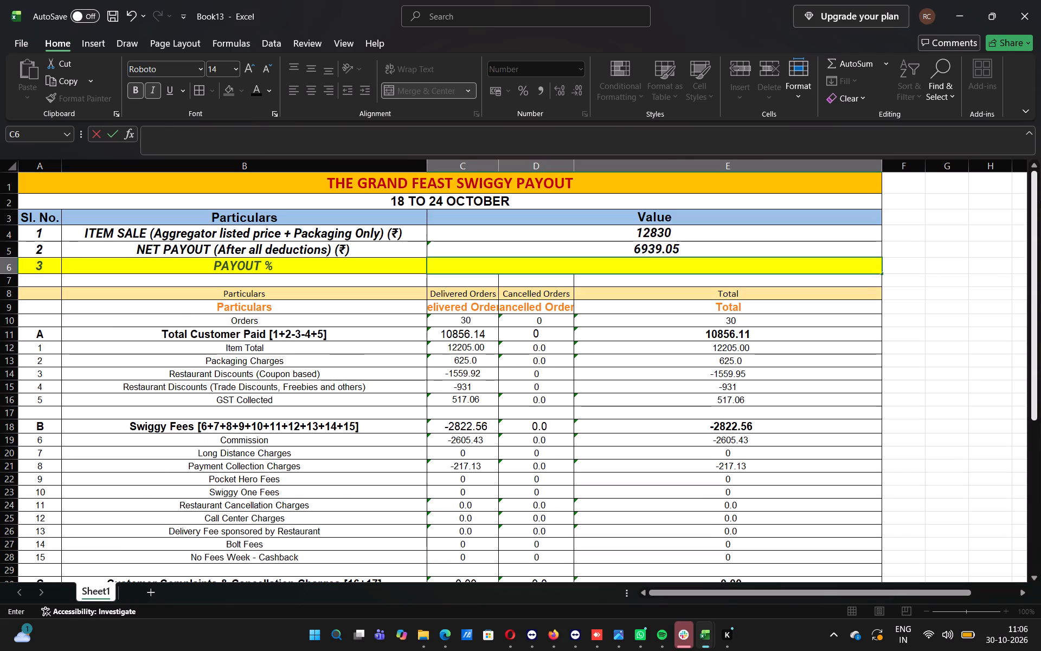
{"action": "left_click_drag", "start_coordinate": [1040, 199], "coordinate": [1035, 193]}
{"action": "type", "text": "55"}
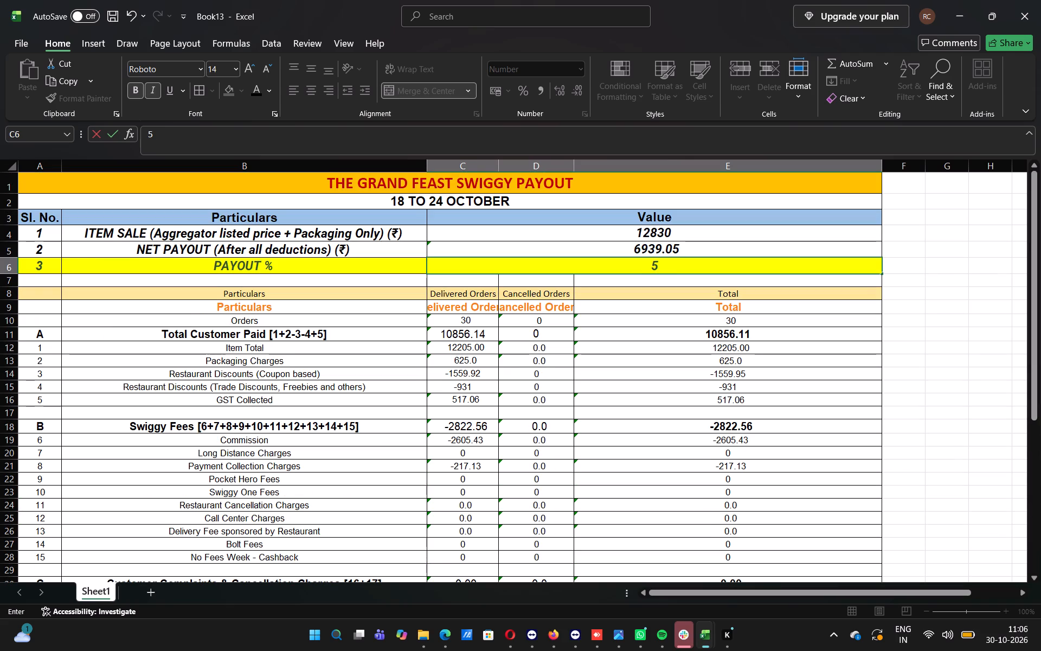
{"action": "left_click", "coordinate": [921, 290]}
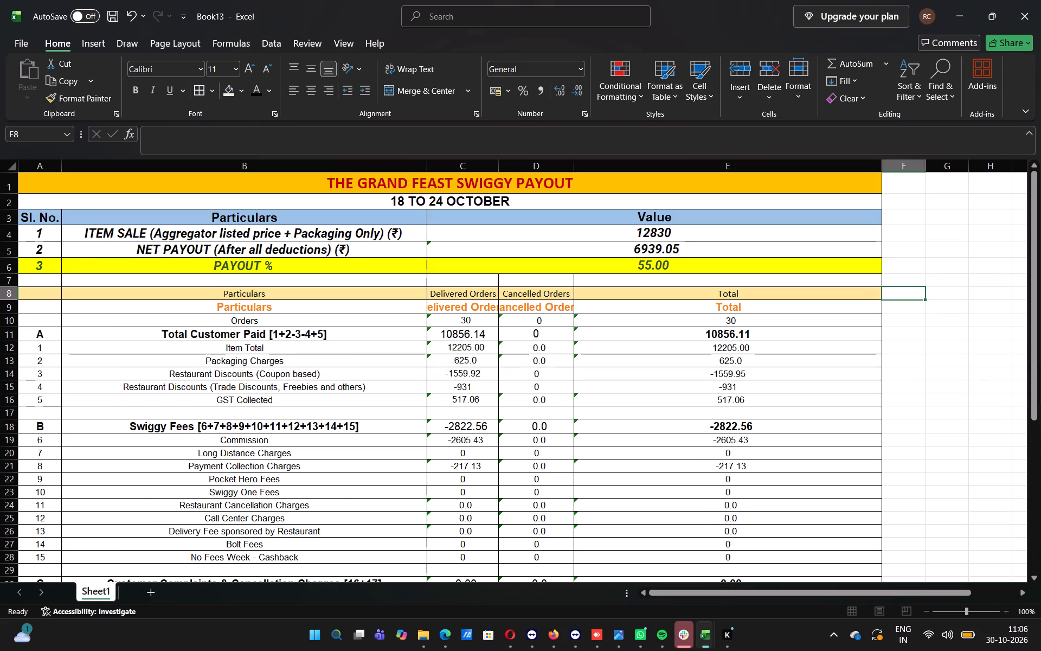
Copy rows 10 to 16, Adjustments this week through Total Adjustments, from the invoice annexure's Growth Investments sheet into Book13 starting at A47.
{"action": "left_click_drag", "start_coordinate": [1033, 292], "coordinate": [1038, 474]}
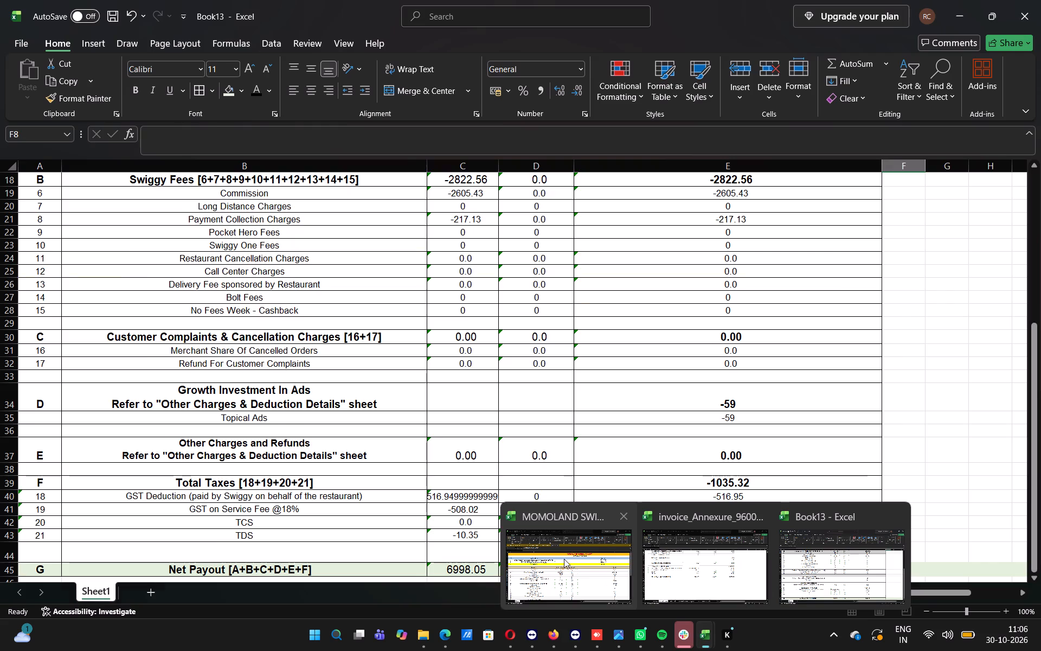
{"action": "left_click", "coordinate": [714, 567]}
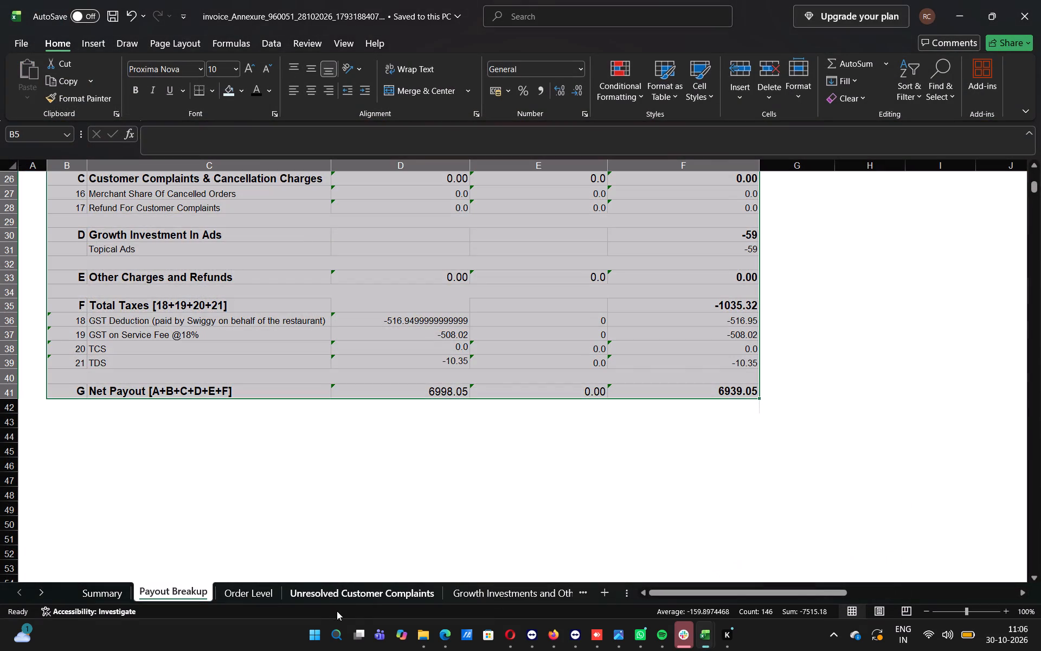
{"action": "left_click", "coordinate": [481, 596]}
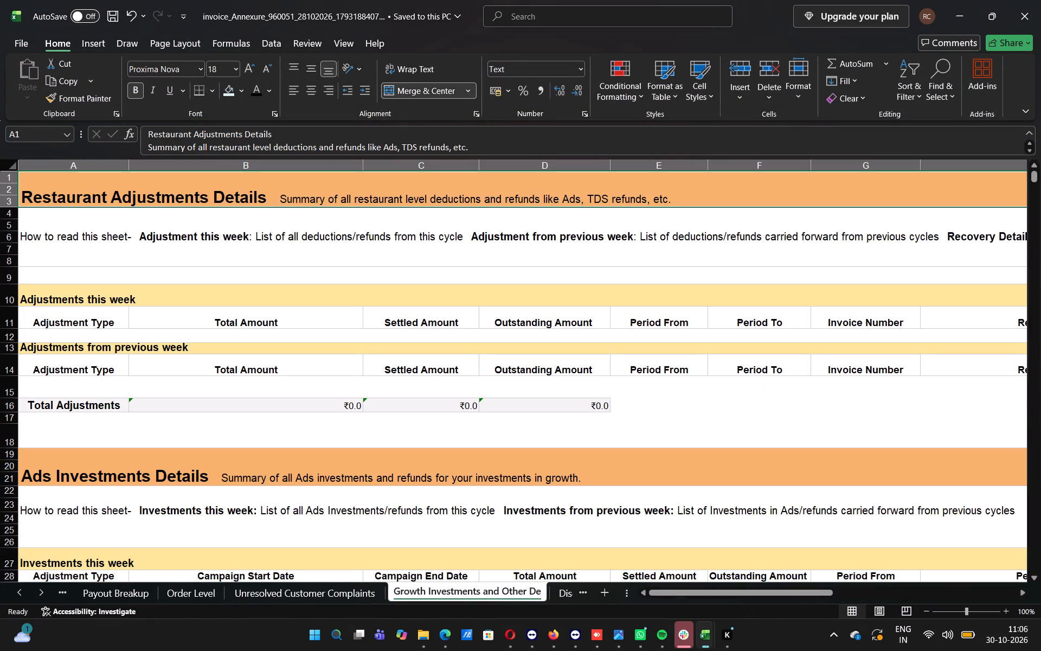
{"action": "left_click", "coordinate": [35, 290]}
{"action": "left_click_drag", "start_coordinate": [35, 290], "coordinate": [50, 398]}
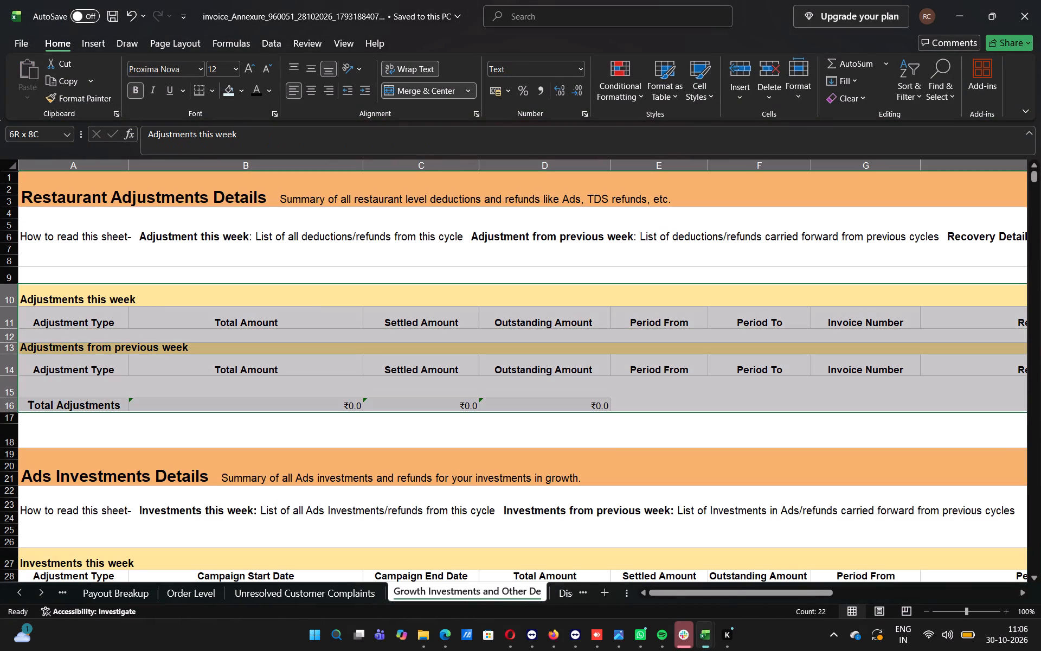
{"action": "left_click_drag", "start_coordinate": [50, 398], "coordinate": [51, 401]}
{"action": "key", "text": "ctrl+c"}
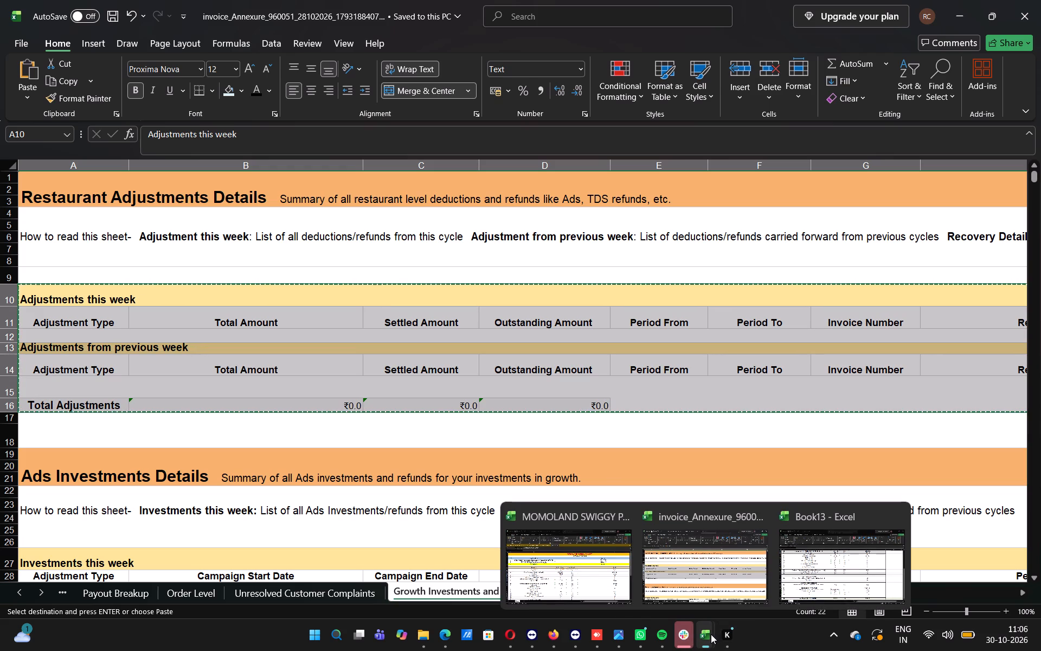
{"action": "left_click", "coordinate": [799, 569]}
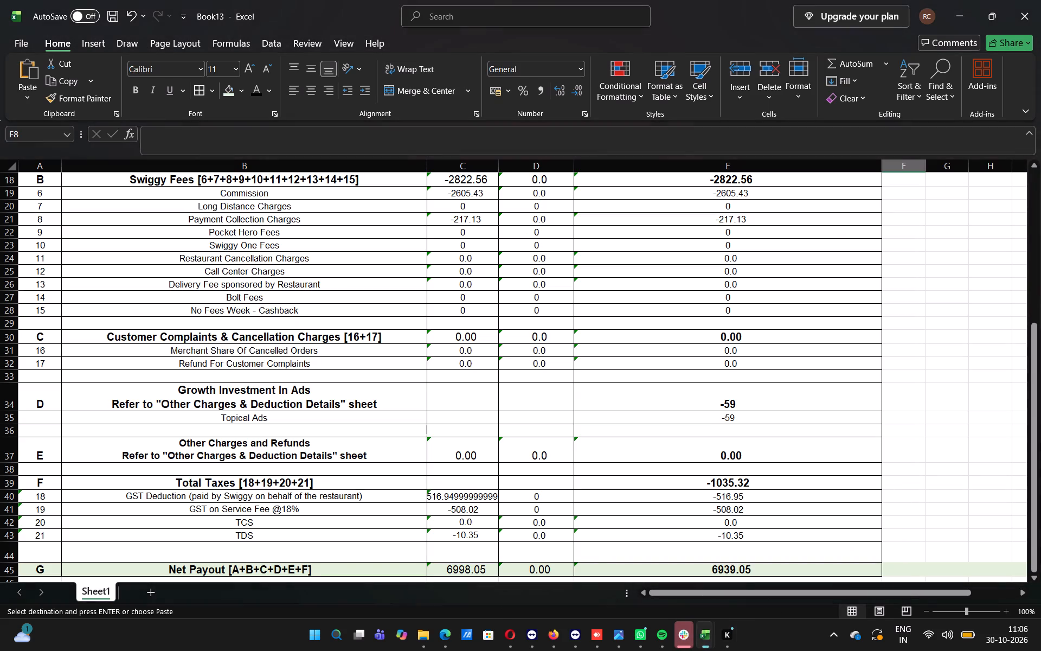
{"action": "left_click", "coordinate": [1032, 576]}
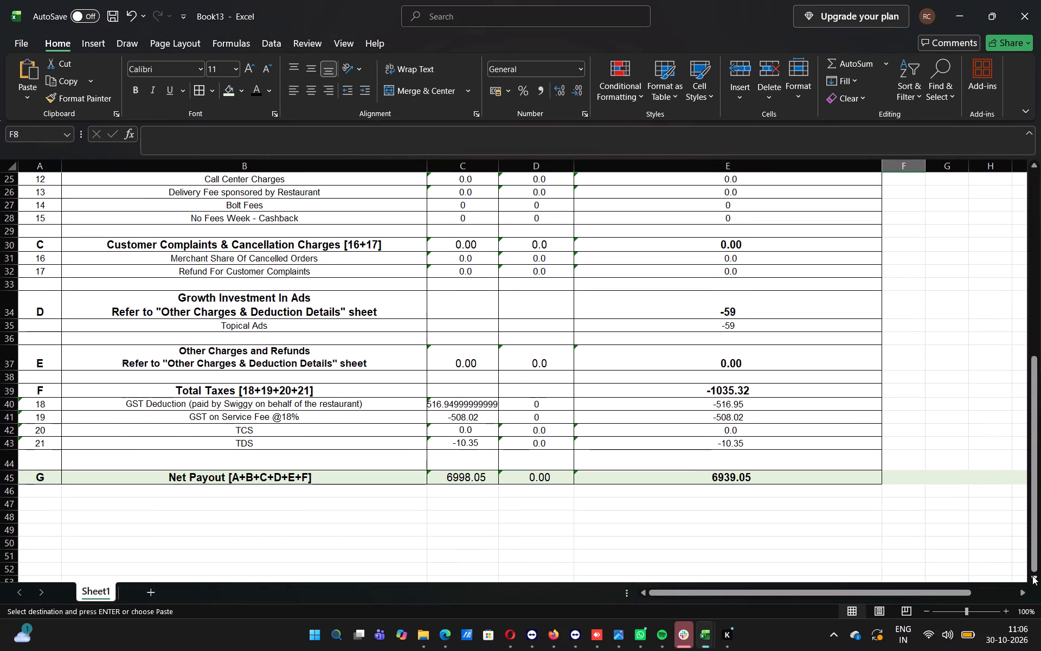
{"action": "left_click", "coordinate": [48, 503]}
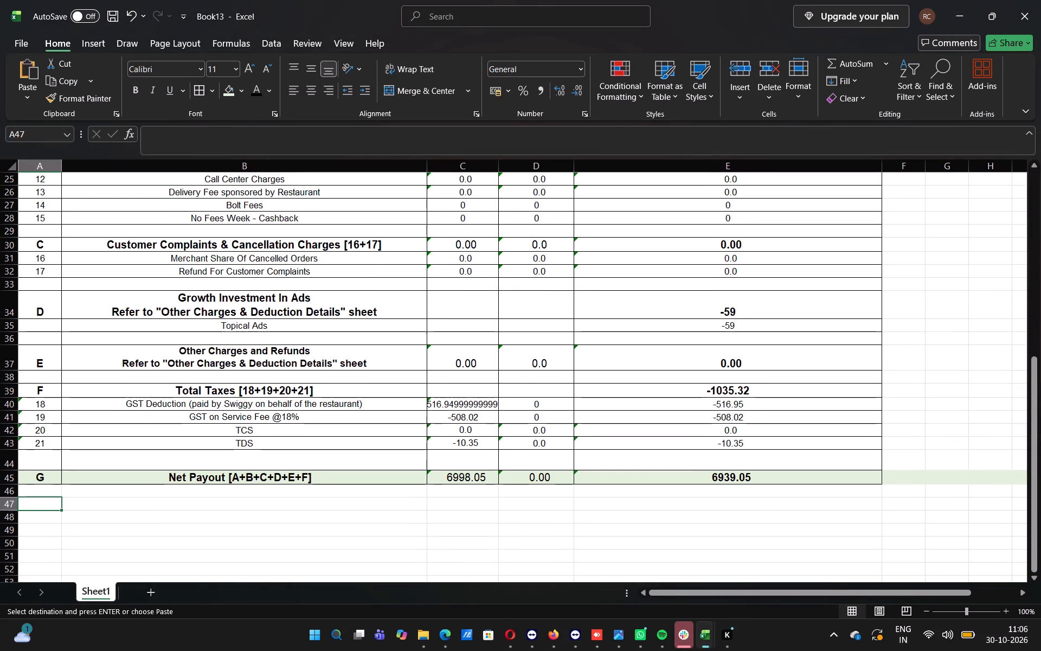
{"action": "key", "text": "ctrl+v"}
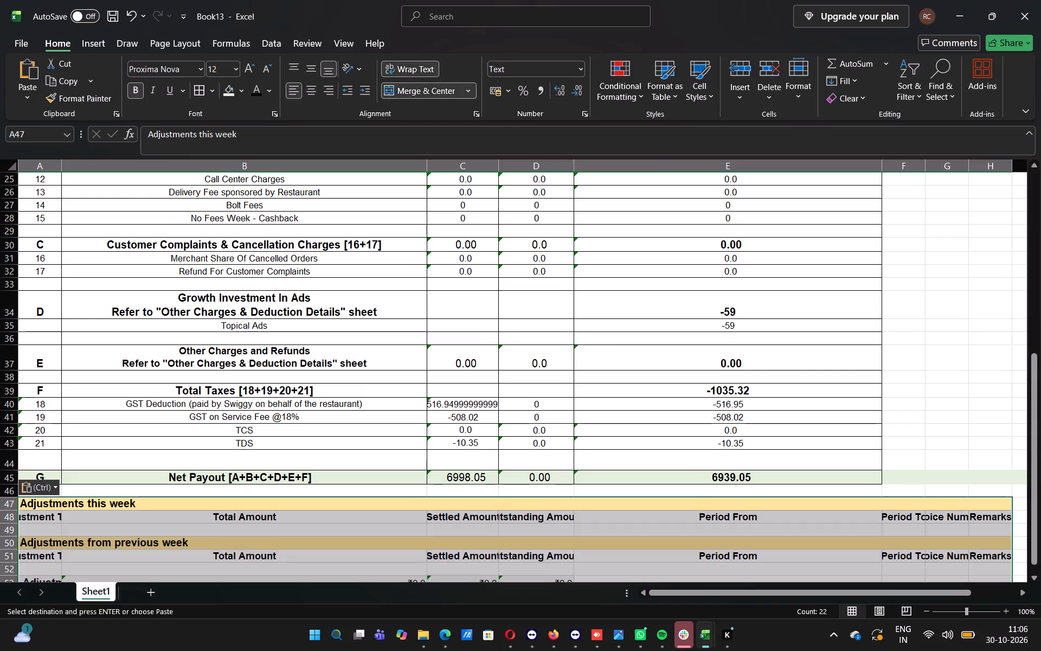
{"action": "left_click", "coordinate": [920, 413]}
Save the workbook in Documents as THE GRAND FEAST SWIGGY PAYOUT FOR 18 TO 25 OCT.
{"action": "left_click_drag", "start_coordinate": [1031, 450], "coordinate": [1040, 333]}
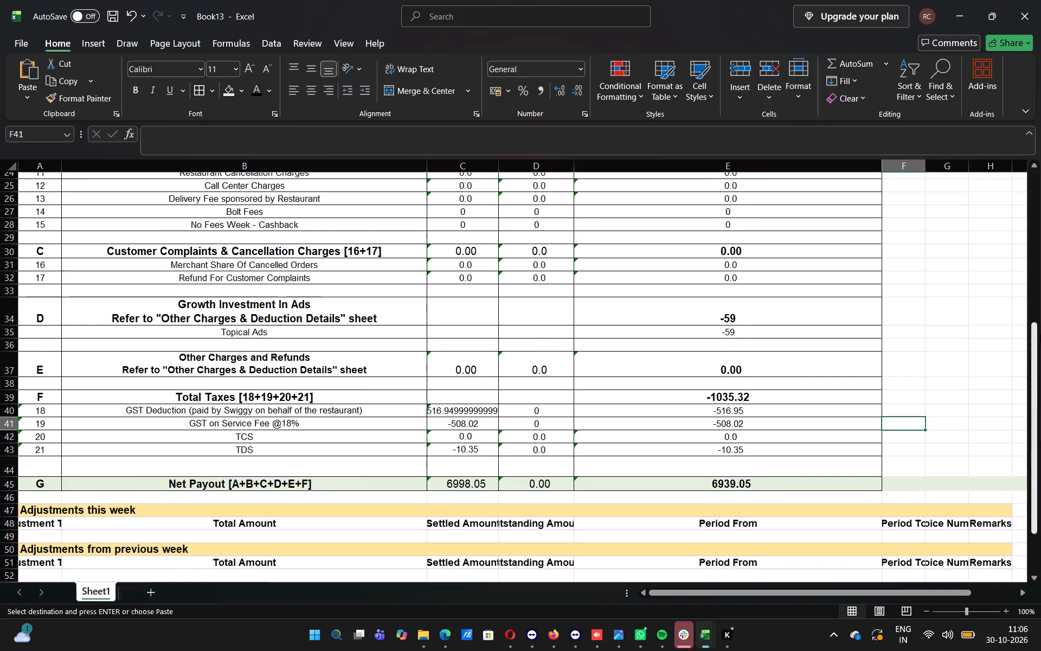
{"action": "left_click_drag", "start_coordinate": [1040, 333], "coordinate": [1040, 138]}
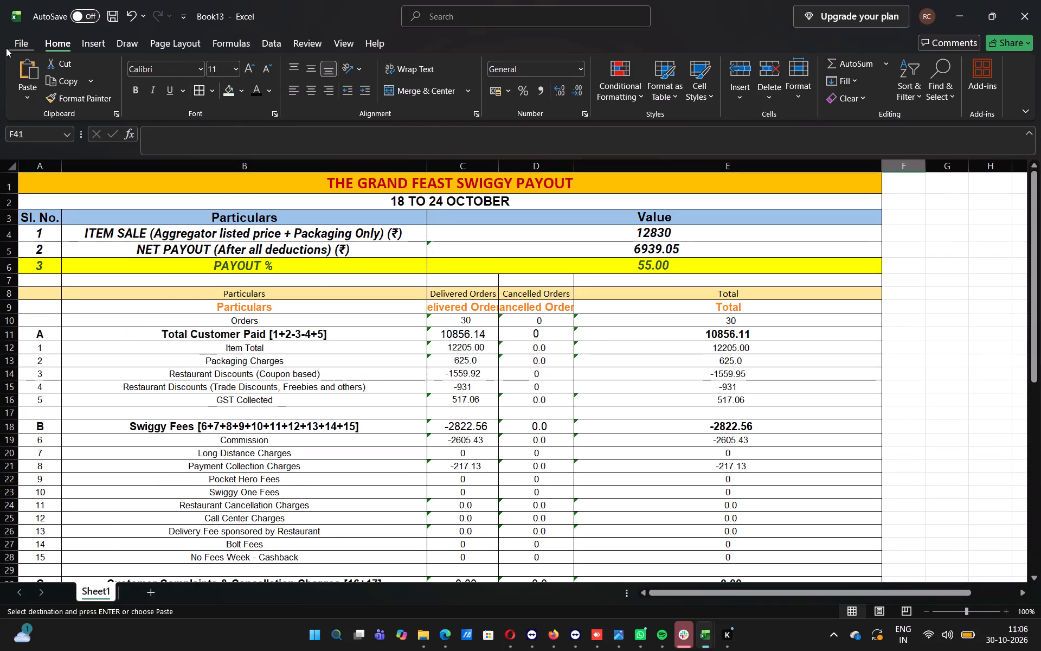
{"action": "left_click", "coordinate": [15, 44]}
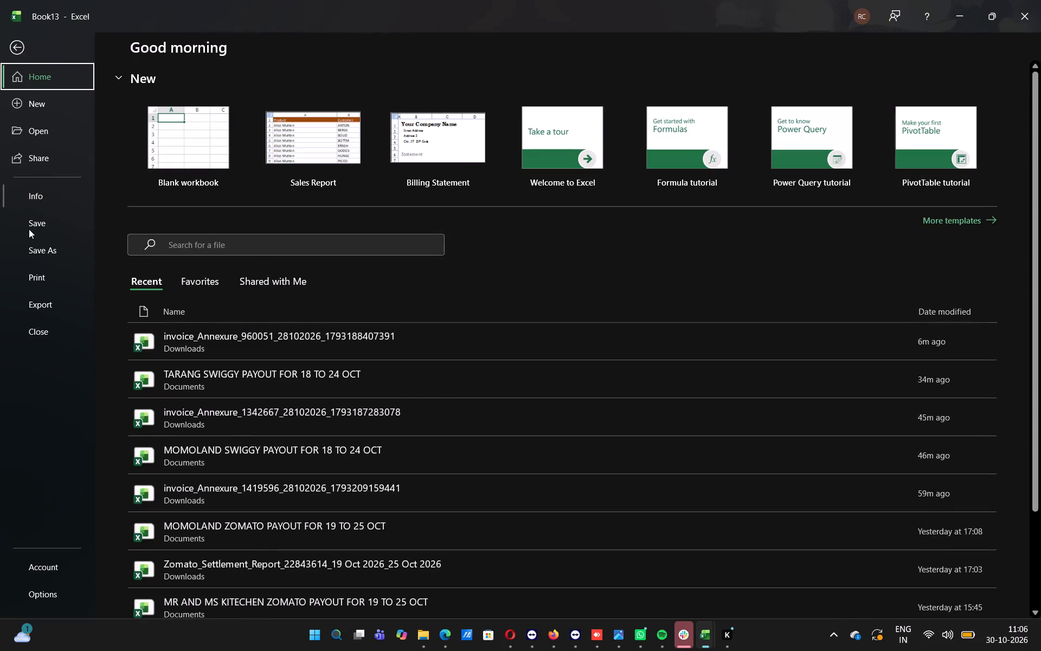
{"action": "left_click", "coordinate": [38, 245]}
{"action": "left_click", "coordinate": [184, 363]}
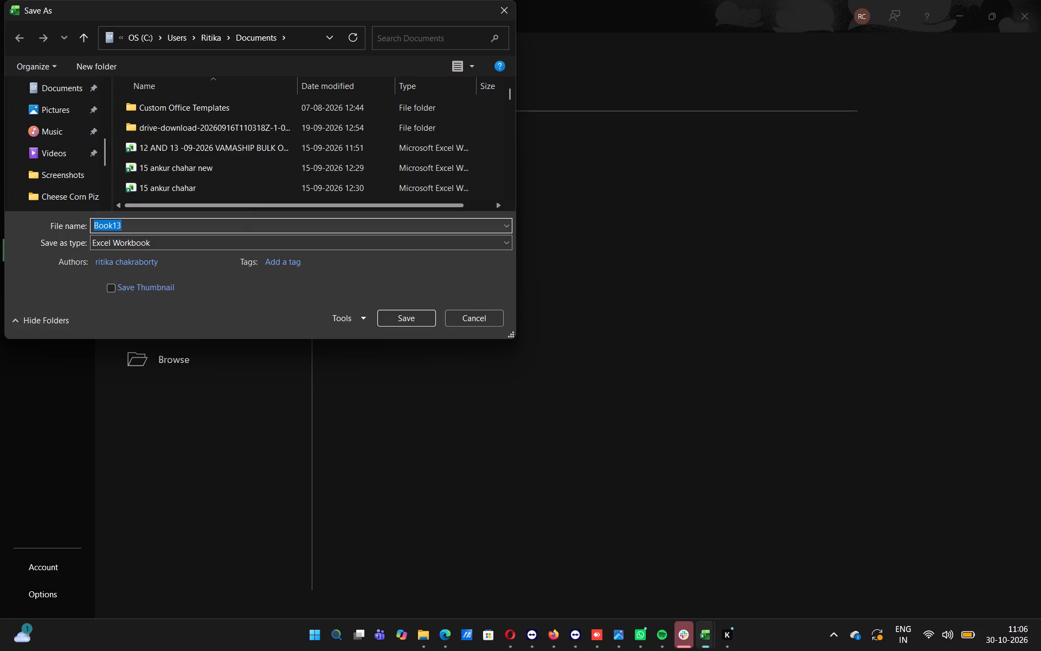
{"action": "key", "text": "BackSpace"}
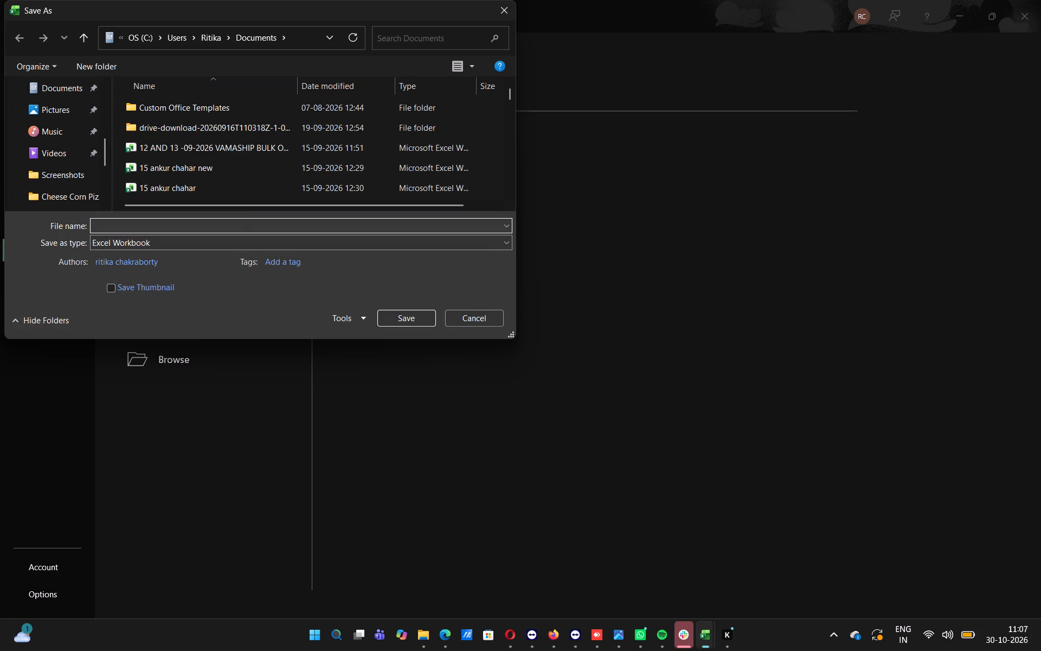
{"action": "type", "text": "THE GRAND"}
{"action": "key", "text": "space"}
{"action": "type", "text": "FEAST S"}
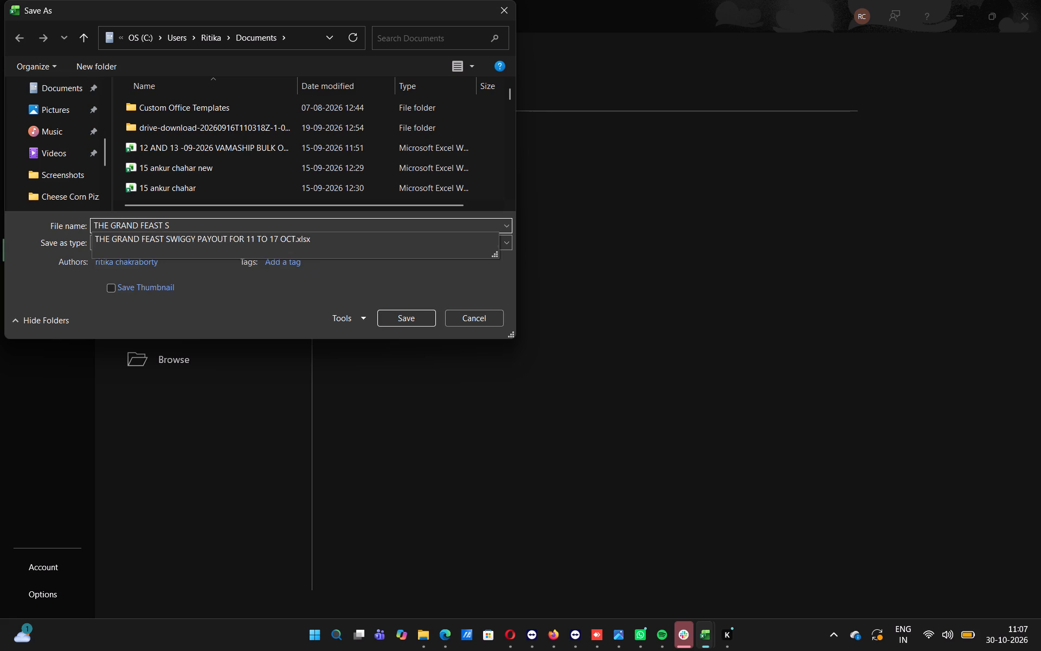
{"action": "type", "text": "WIGGY PAYOY"}
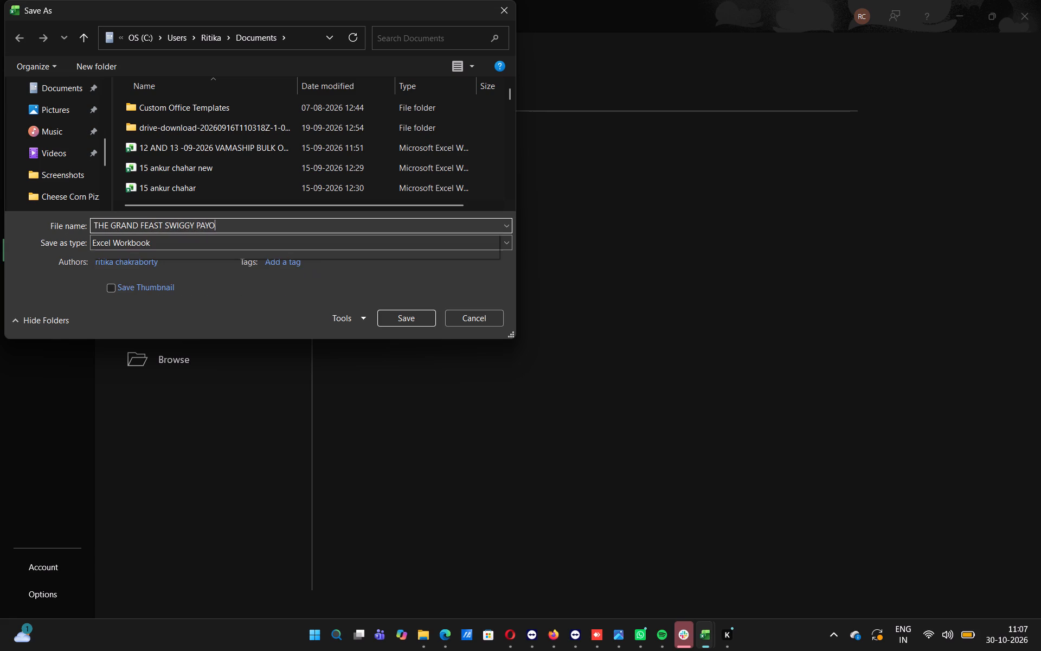
{"action": "key", "text": "BackSpace"}
{"action": "type", "text": "UT"}
{"action": "key", "text": "space"}
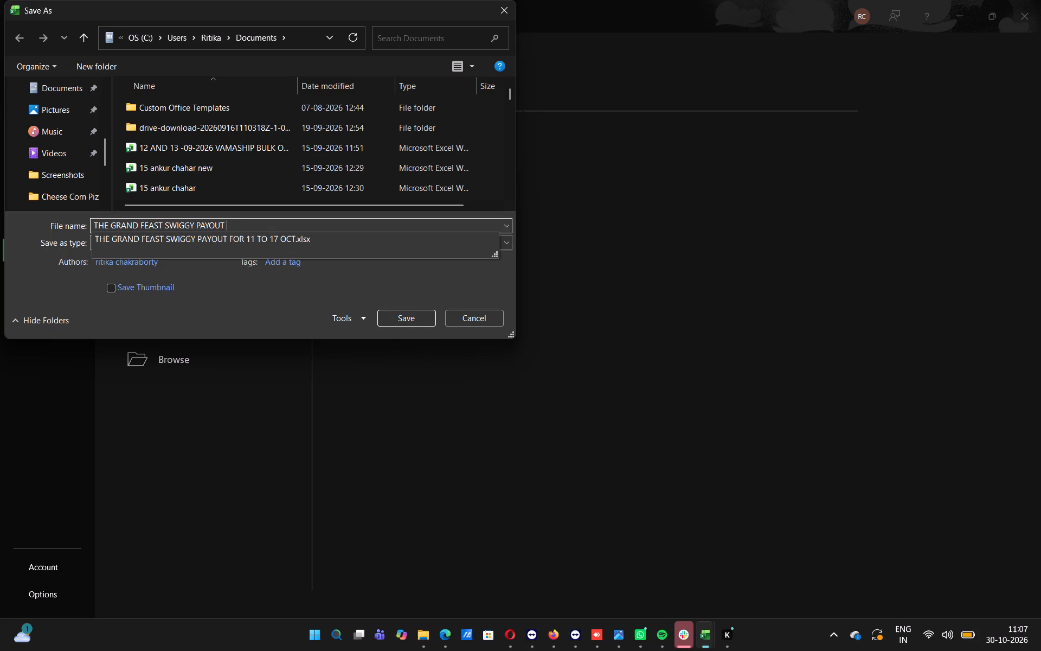
{"action": "type", "text": "FOR 18 TO 25 OCT"}
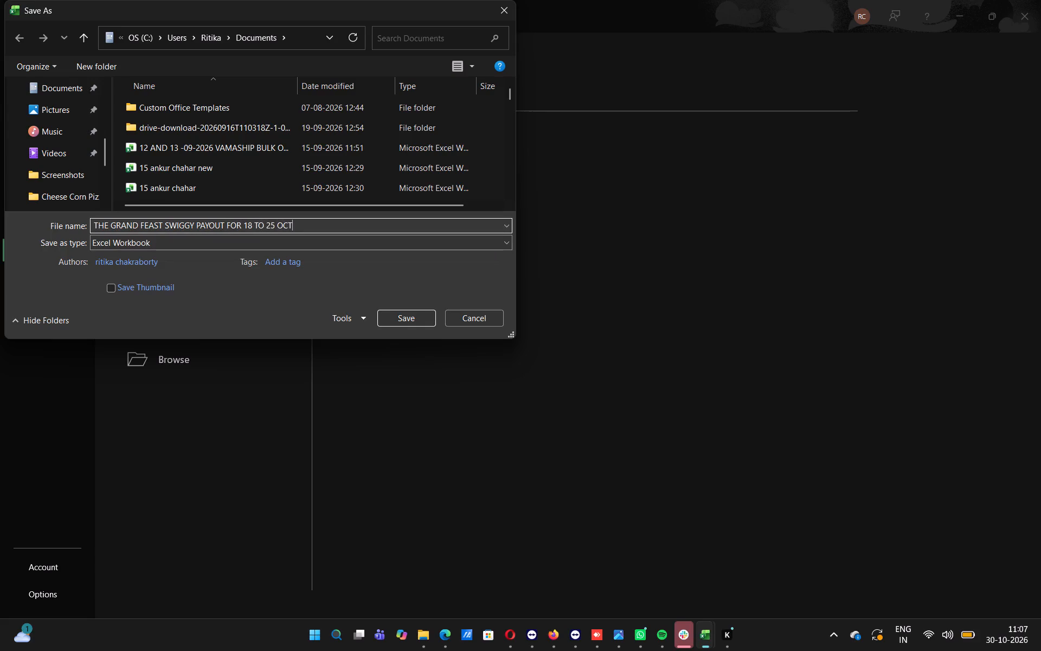
{"action": "left_click", "coordinate": [414, 312]}
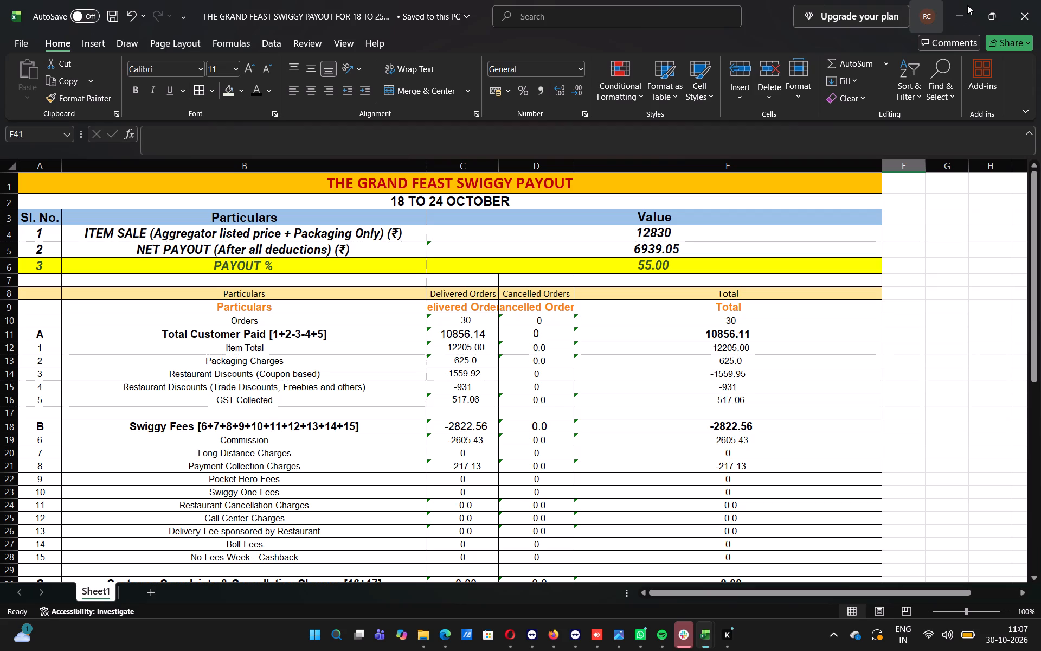
Switch to the Swiggy partner page in Edge and view the payouts of the Urban Nest Cafe outlet.
{"action": "left_click", "coordinate": [967, 5]}
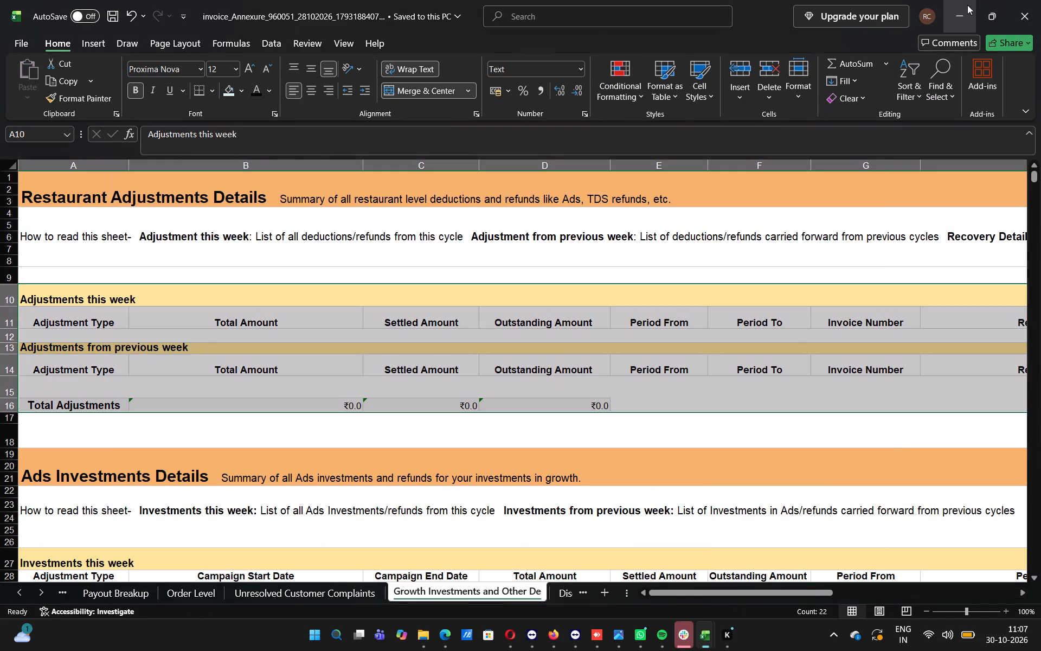
{"action": "left_click", "coordinate": [967, 5]}
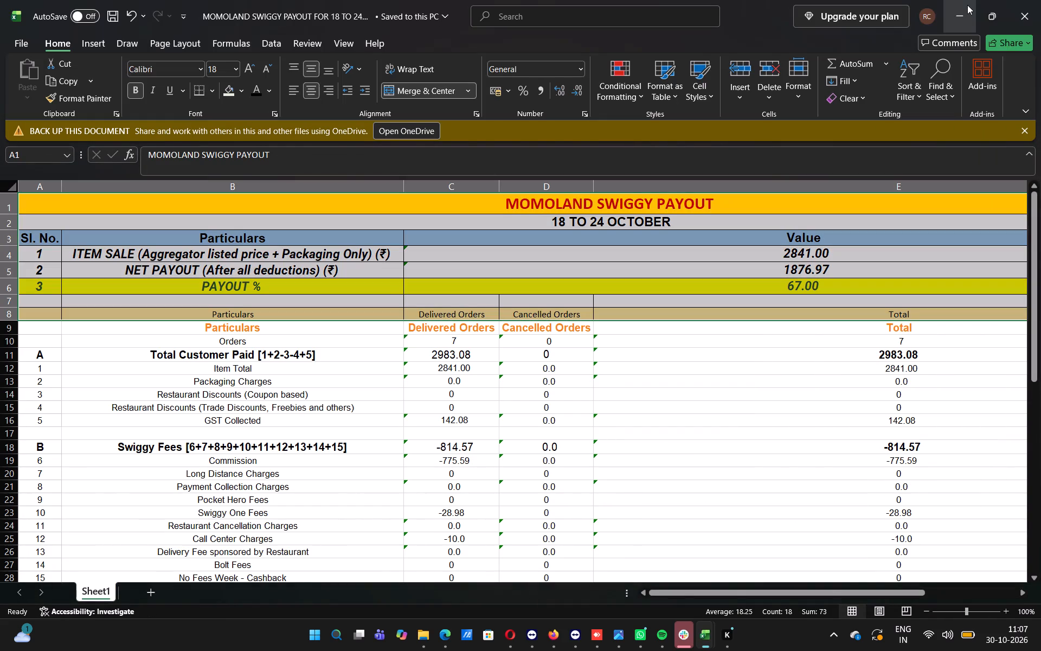
{"action": "left_click", "coordinate": [967, 5]}
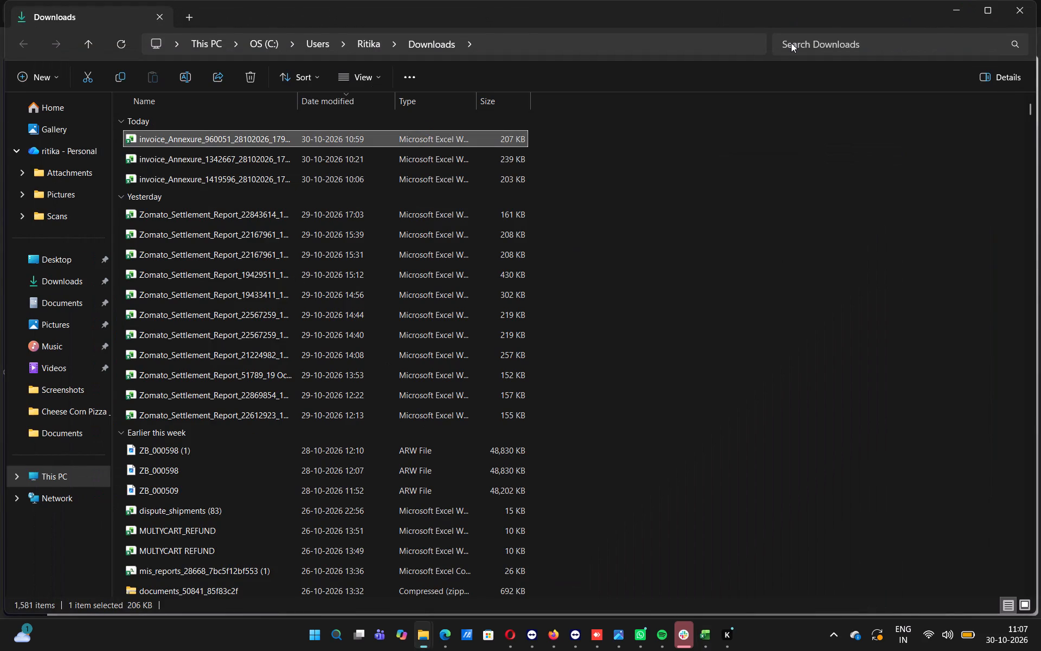
{"action": "left_click", "coordinate": [966, 4]}
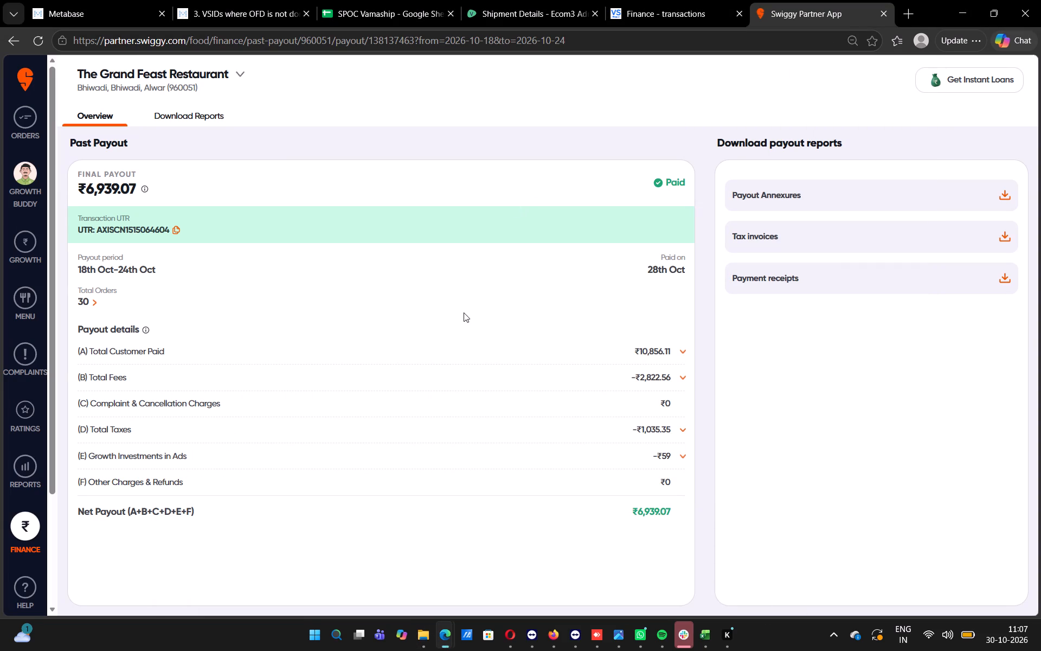
{"action": "left_click", "coordinate": [236, 72]}
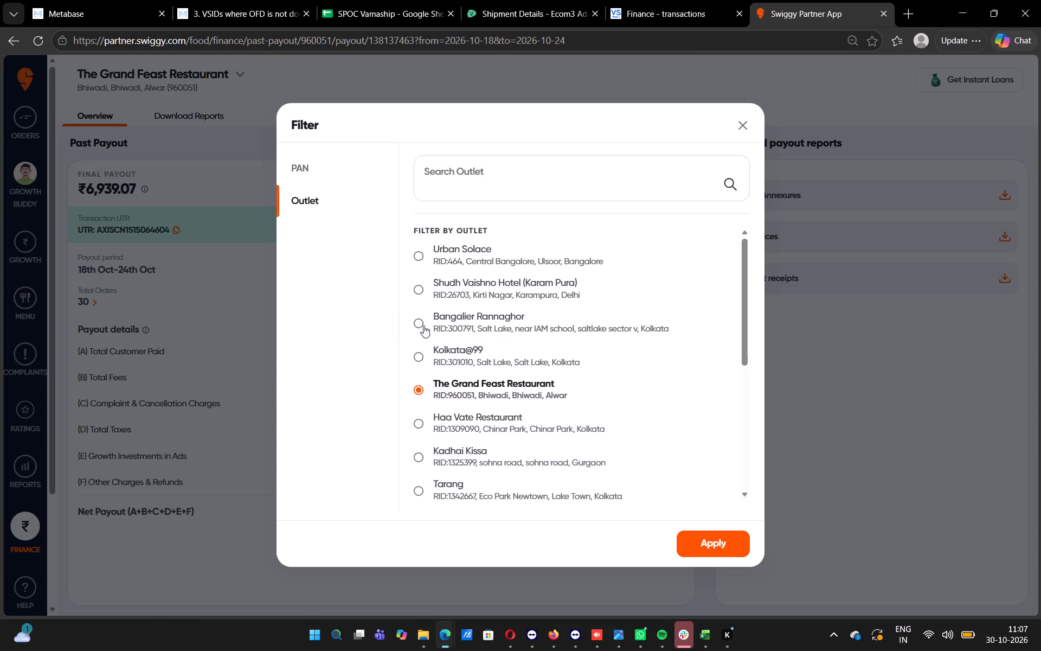
{"action": "left_click", "coordinate": [452, 170]}
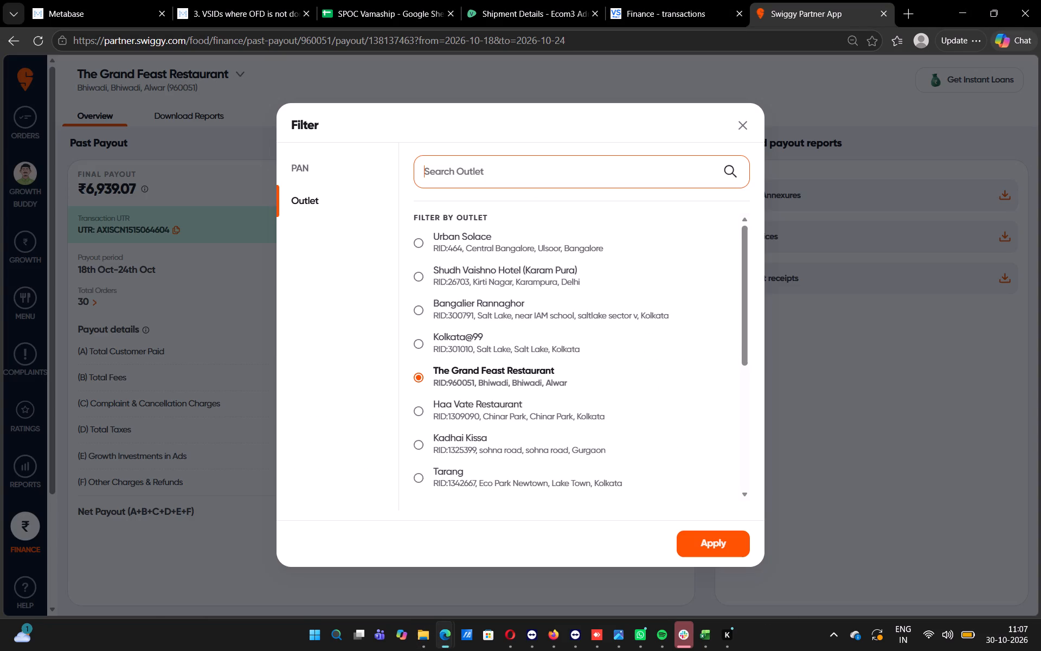
{"action": "type", "text": "URBAN"}
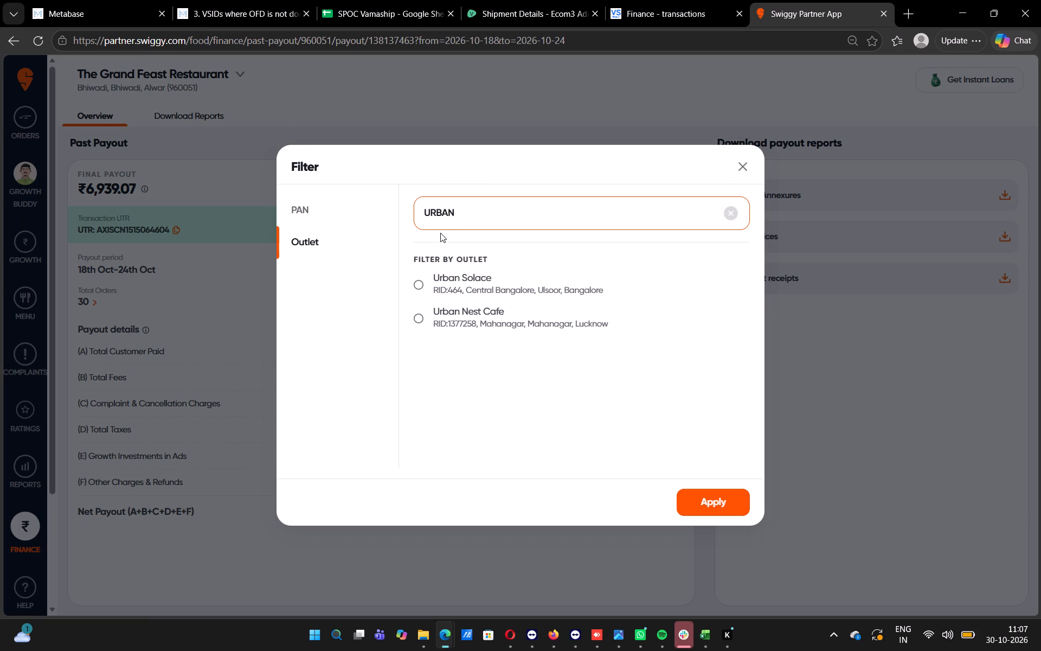
{"action": "left_click", "coordinate": [421, 314]}
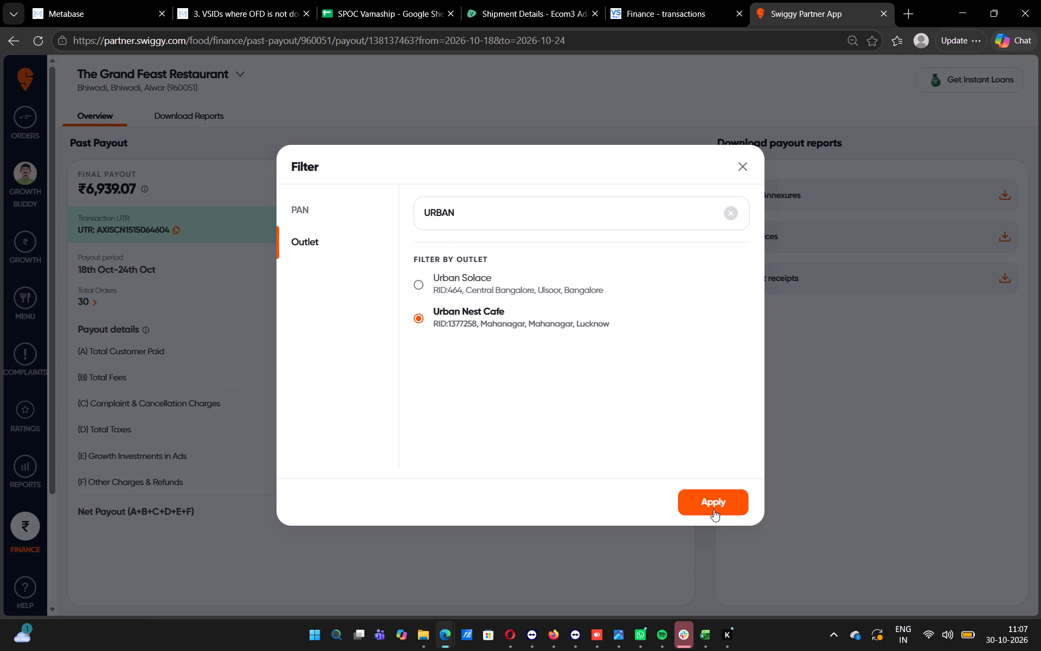
{"action": "left_click", "coordinate": [714, 509]}
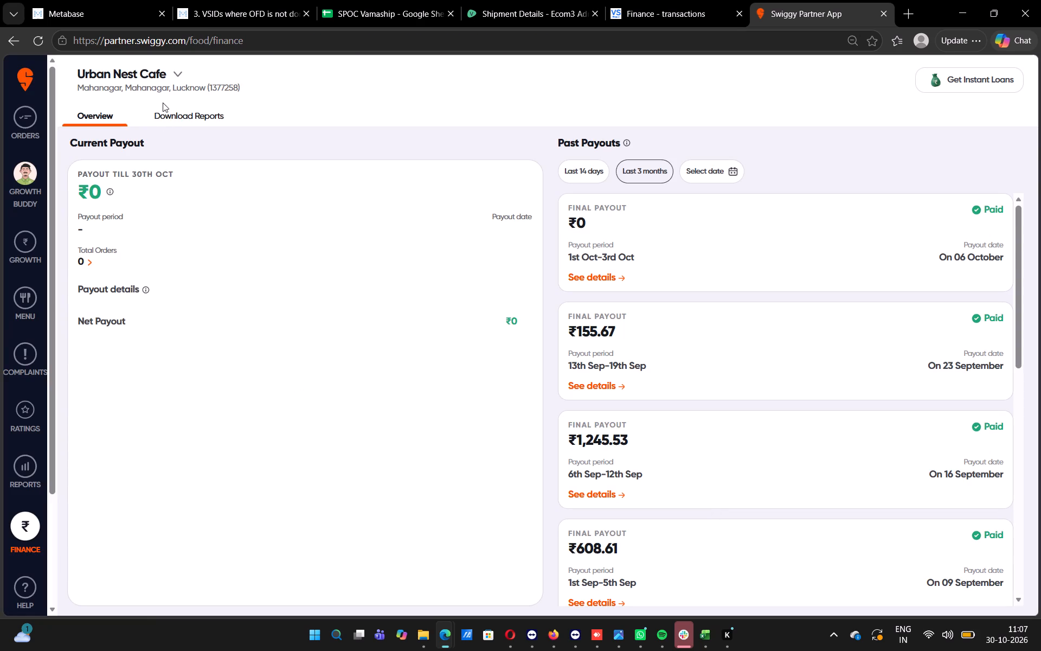
Switch the outlet to Zussio Berry to view its payouts.
{"action": "left_click", "coordinate": [168, 72]}
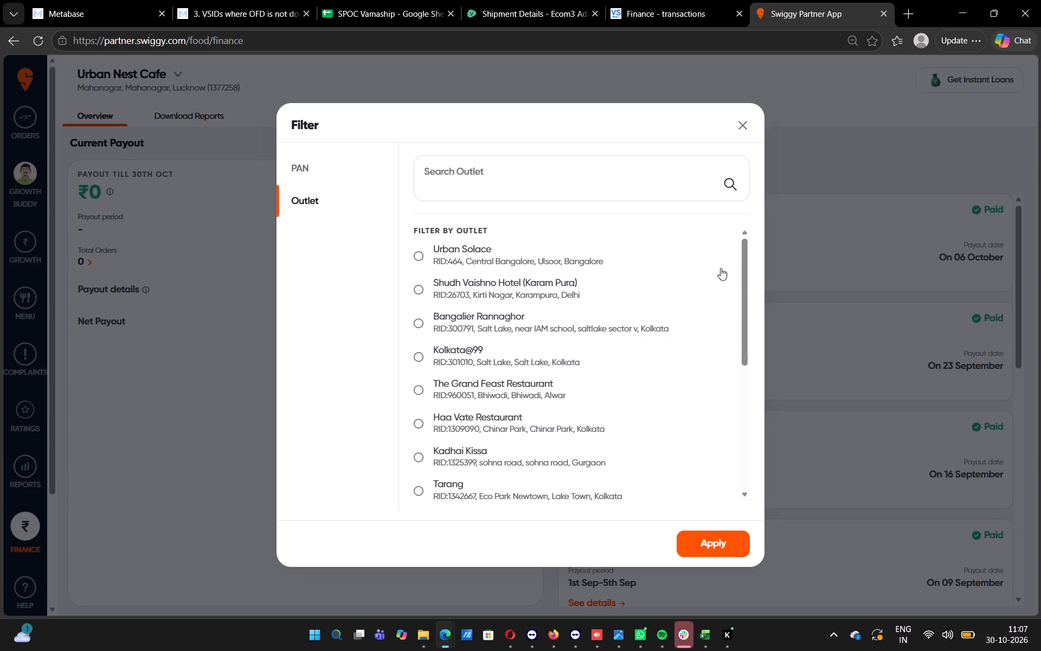
{"action": "left_click_drag", "start_coordinate": [746, 277], "coordinate": [757, 412]}
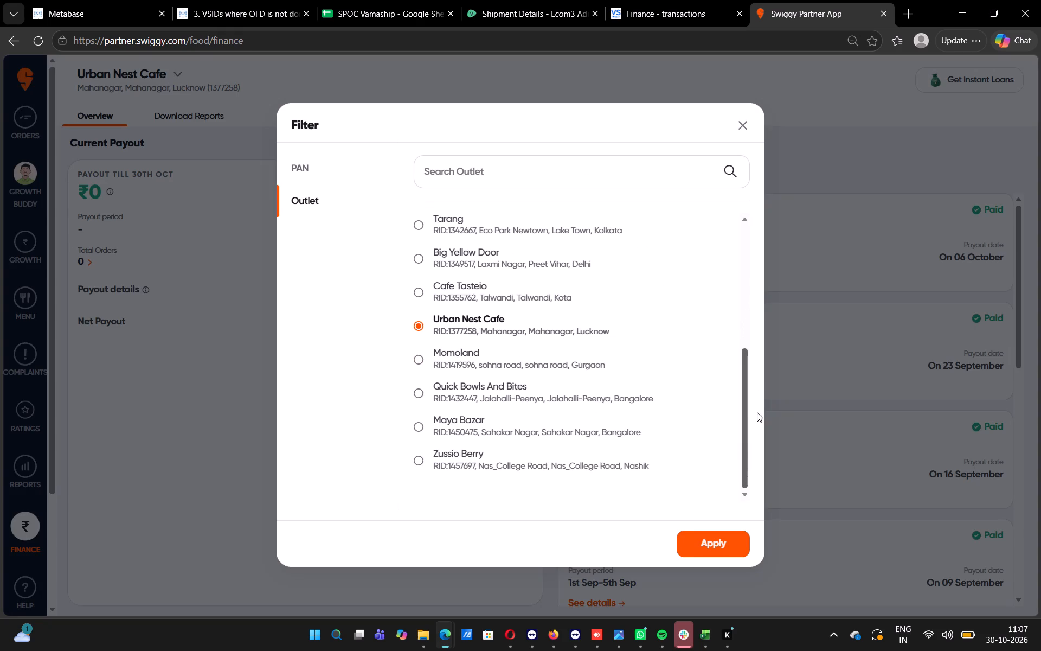
{"action": "left_click_drag", "start_coordinate": [757, 412], "coordinate": [758, 423]}
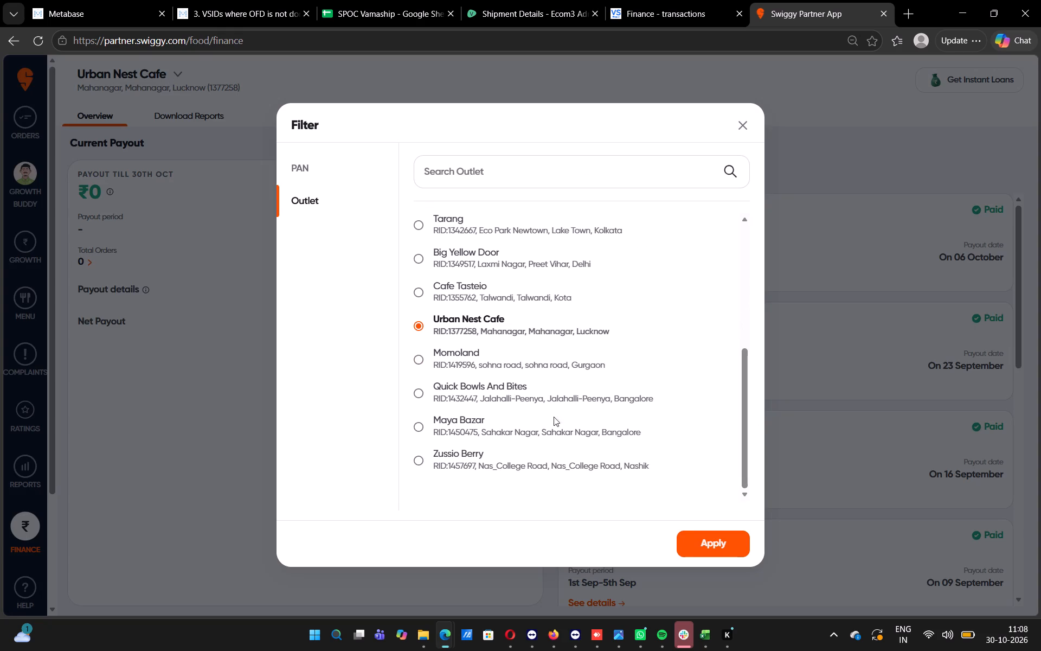
{"action": "left_click", "coordinate": [416, 459]}
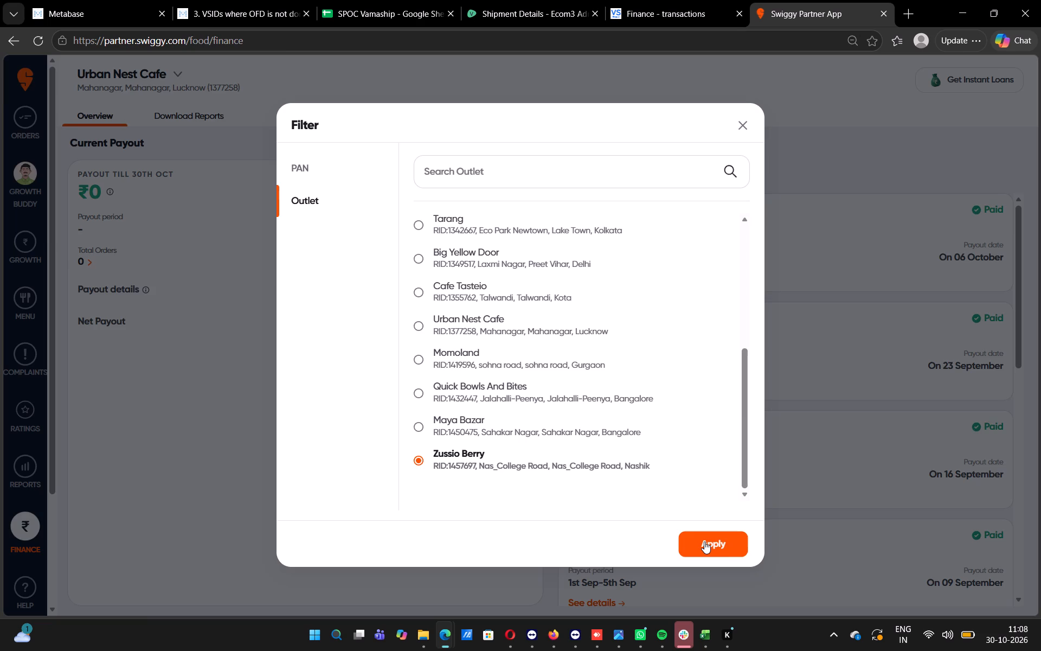
{"action": "left_click", "coordinate": [704, 541]}
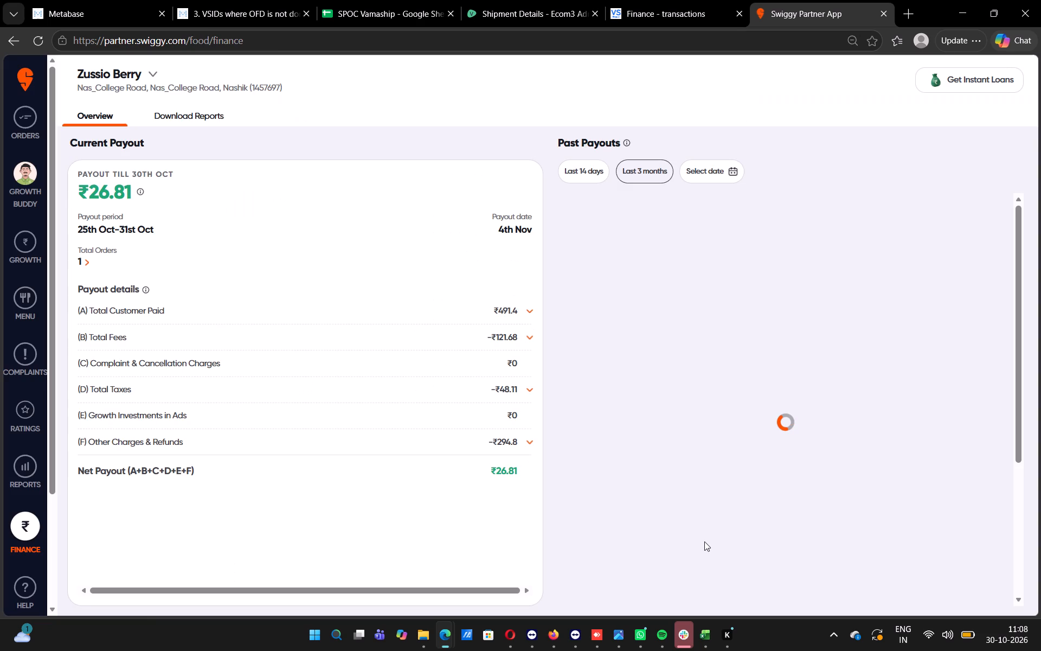
Switch the outlet to Shudh Vaishno Hotel (Karam Pura) and download the payout annexure for its 18th Oct-24th Oct payout.
{"action": "left_click", "coordinate": [147, 70]}
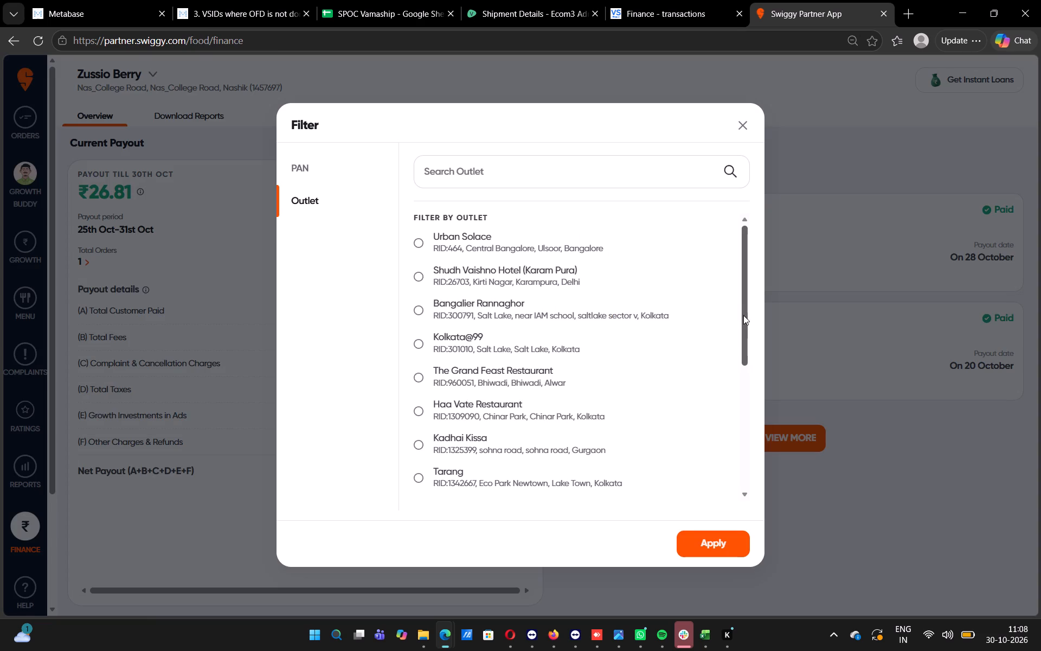
{"action": "left_click_drag", "start_coordinate": [743, 315], "coordinate": [747, 431]}
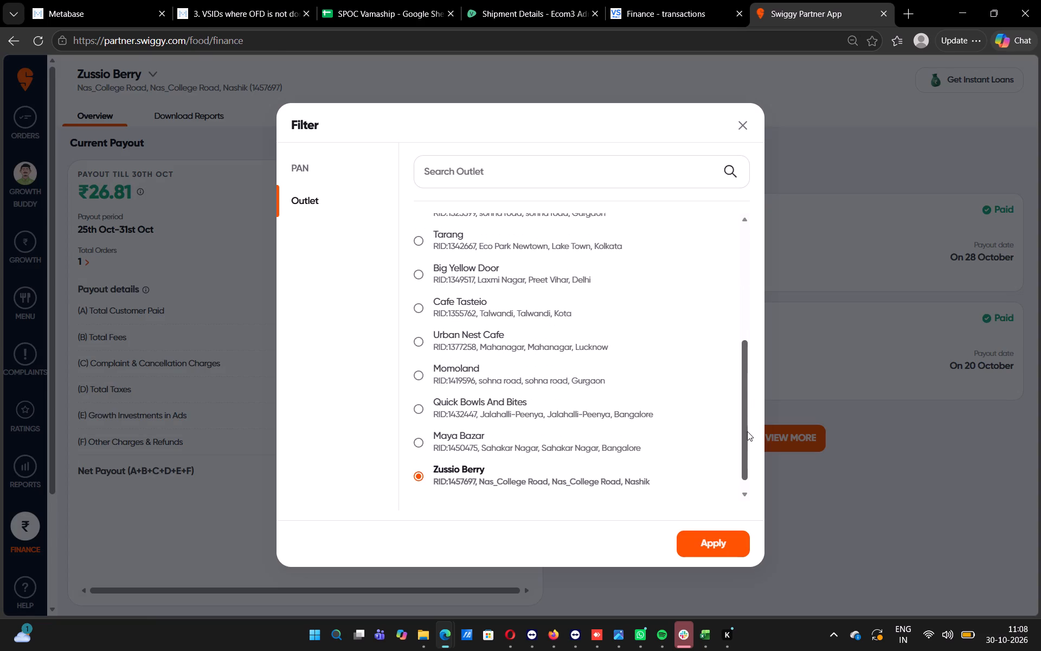
{"action": "left_click_drag", "start_coordinate": [747, 431], "coordinate": [773, 273]}
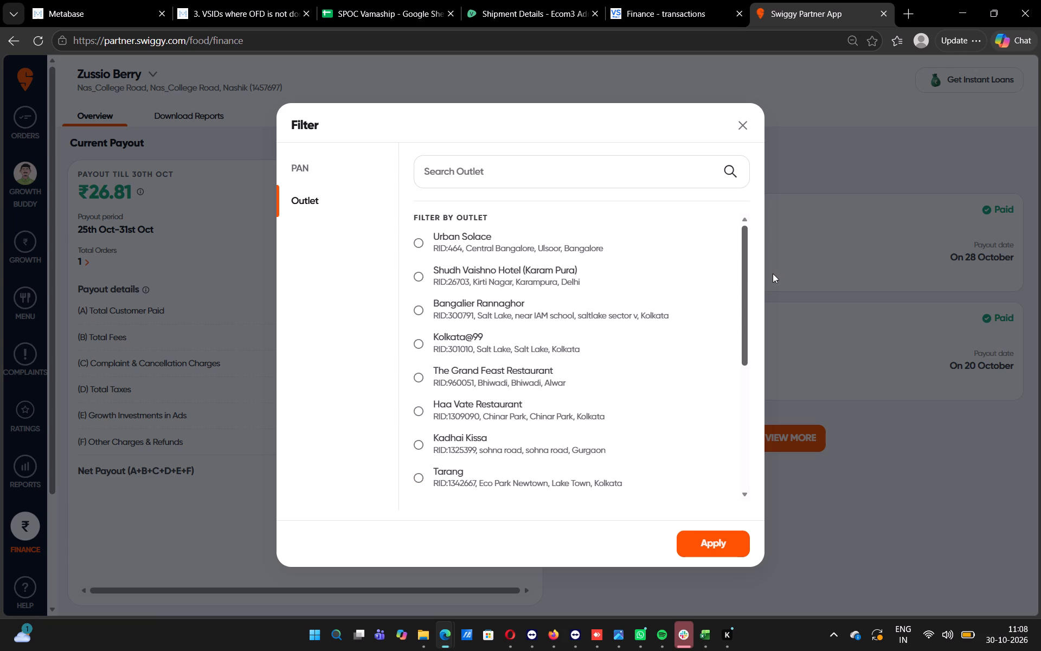
{"action": "left_click_drag", "start_coordinate": [773, 273], "coordinate": [769, 273]}
{"action": "left_click", "coordinate": [418, 277]}
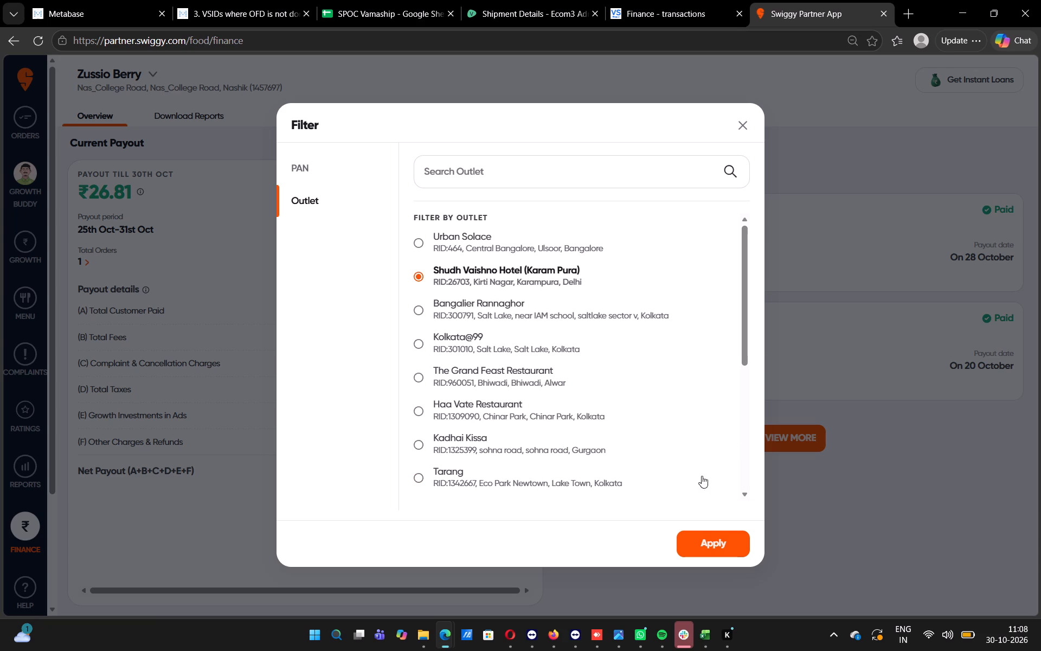
{"action": "left_click", "coordinate": [709, 546]}
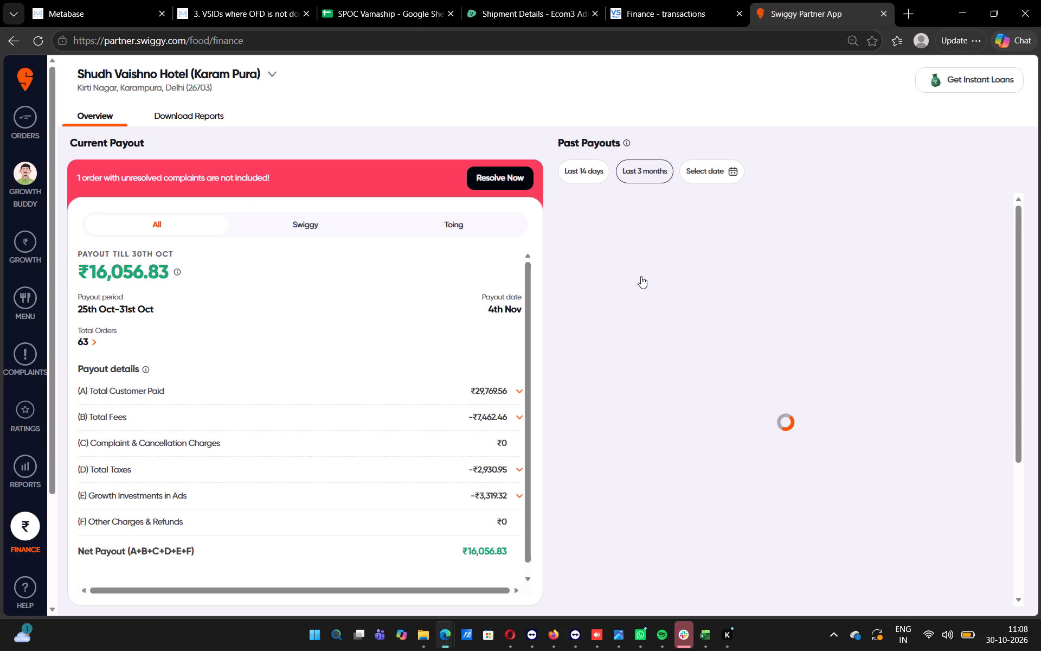
{"action": "left_click", "coordinate": [617, 277]}
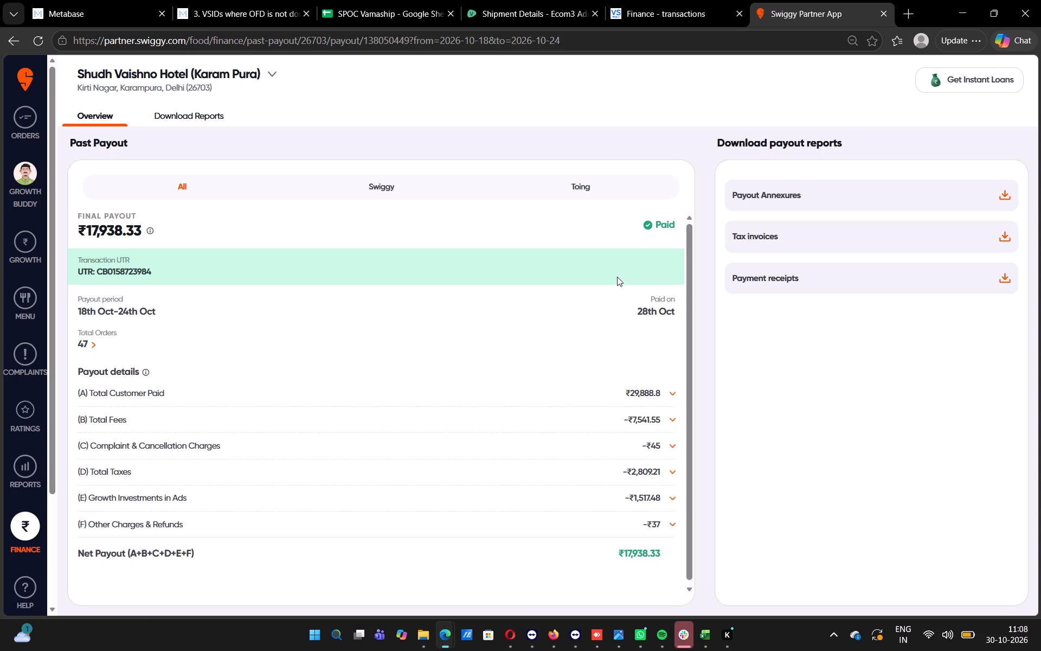
{"action": "left_click", "coordinate": [1002, 196]}
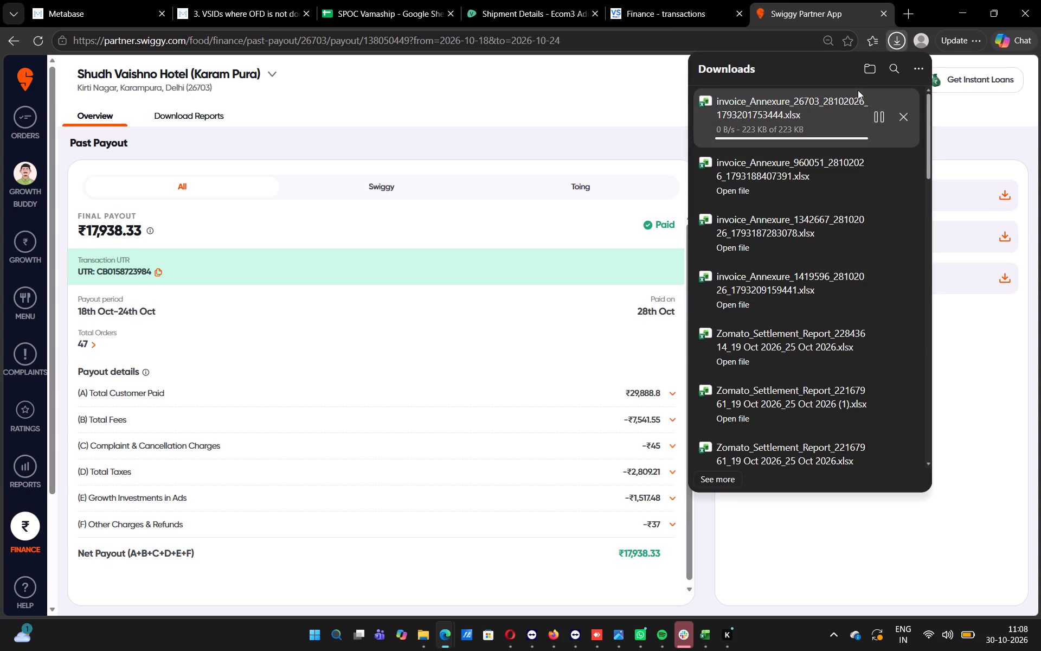
Open the downloaded invoice annexure for outlet 26703 from the Downloads folder in Excel and enable editing.
{"action": "left_click", "coordinate": [877, 112]}
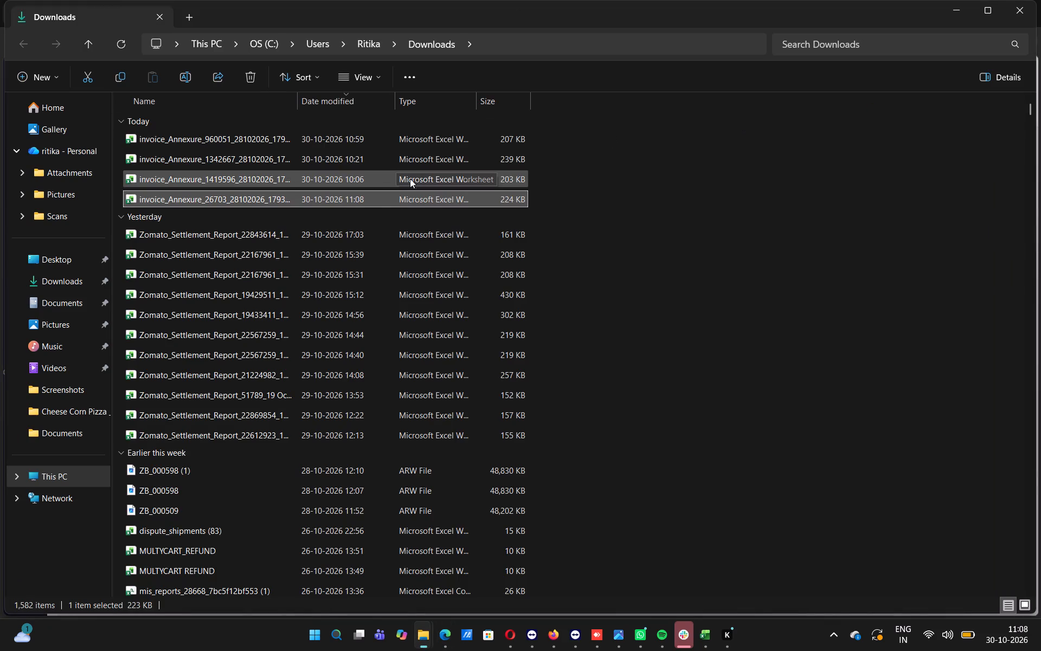
{"action": "double_click", "coordinate": [373, 193]}
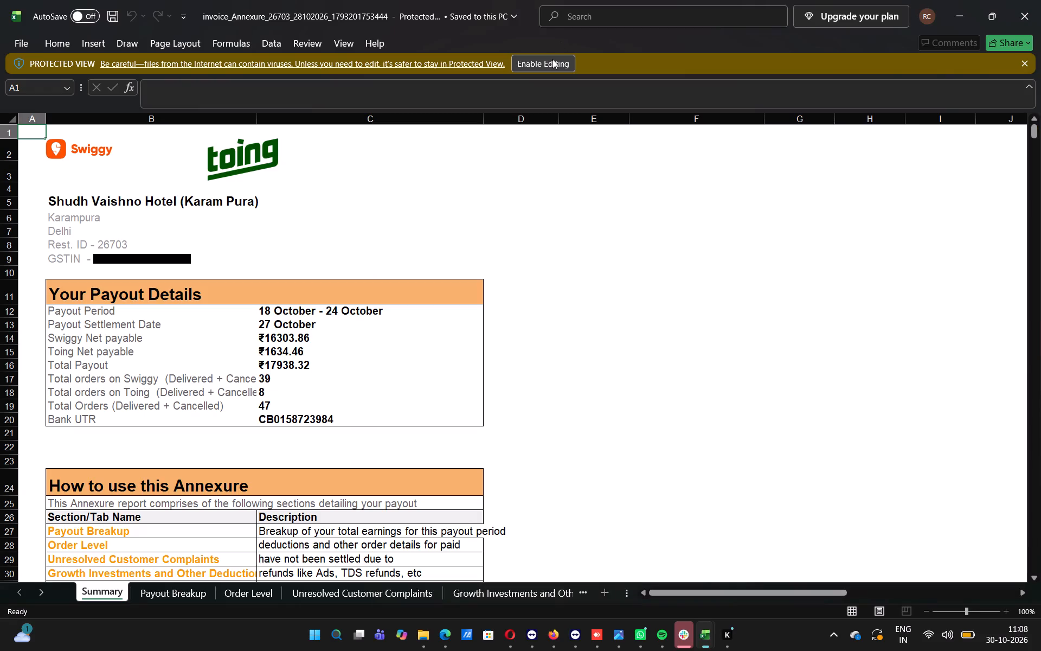
{"action": "left_click", "coordinate": [552, 59]}
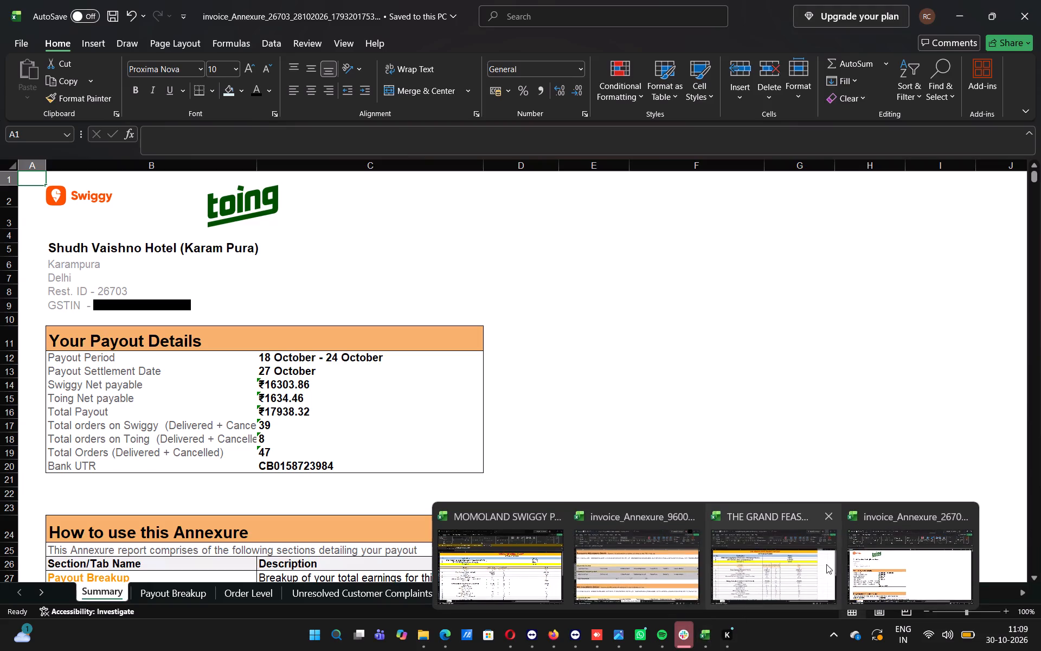
Close the saved The Grand Feast Swiggy payout workbook.
{"action": "left_click", "coordinate": [822, 520]}
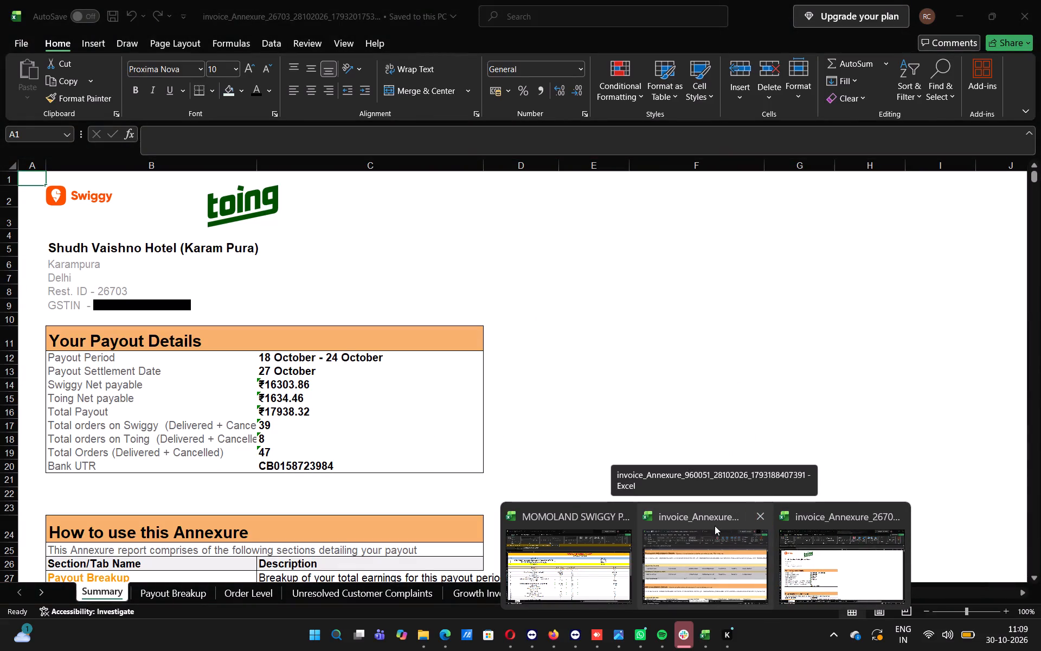
Switch to The Grand Feast's invoice annexure workbook, 960051.
{"action": "left_click", "coordinate": [704, 564]}
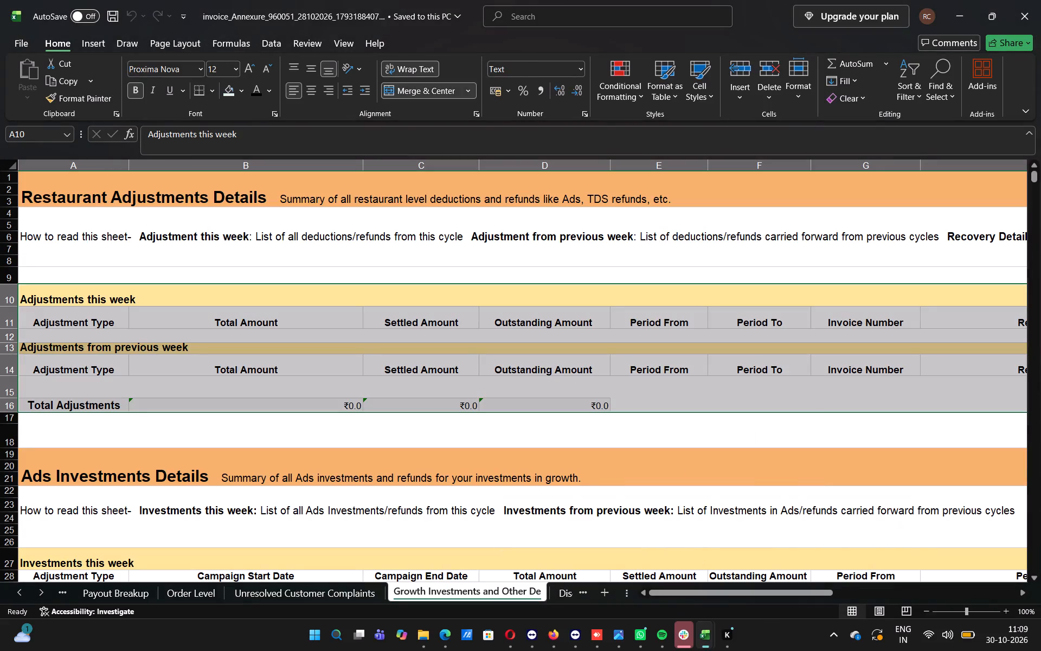
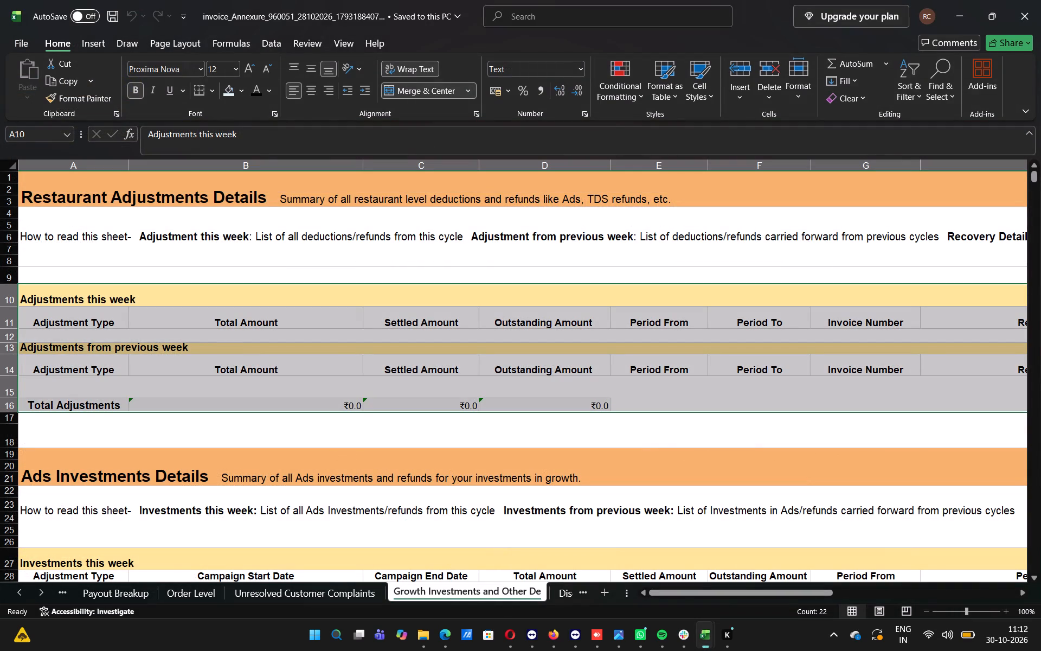
Review the Payout Breakup, Unresolved Customer Complaints and Growth Investments sheets in The Grand Feast's invoice annexure.
{"action": "left_click", "coordinate": [120, 596]}
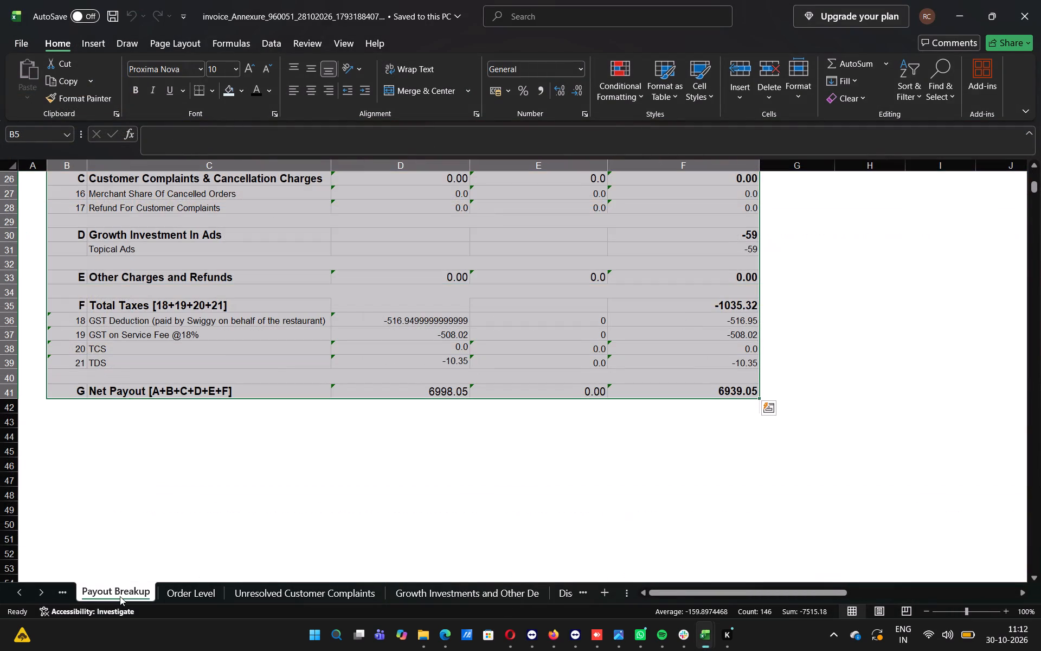
{"action": "left_click_drag", "start_coordinate": [955, 395], "coordinate": [668, 465]}
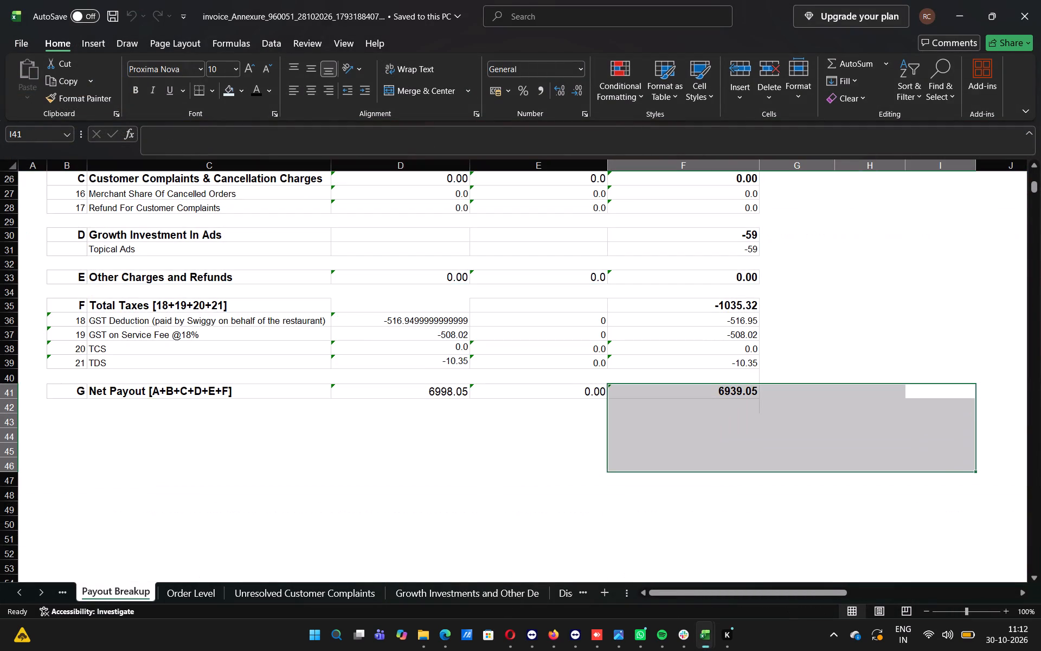
{"action": "left_click", "coordinate": [845, 280]}
{"action": "left_click_drag", "start_coordinate": [1038, 165], "coordinate": [1039, 173]}
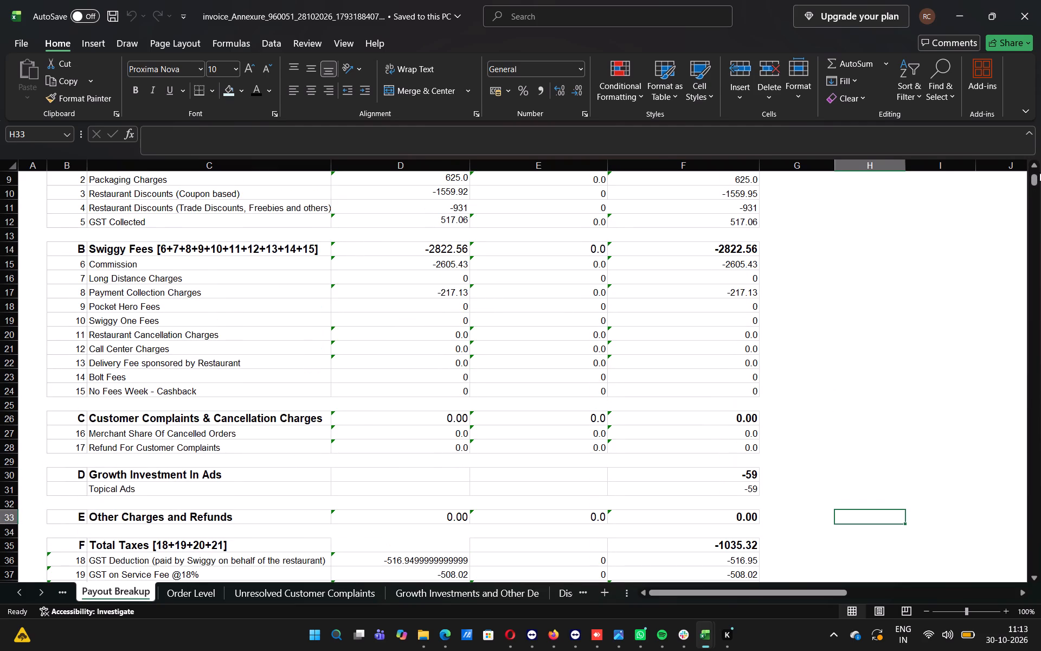
{"action": "triple_click", "coordinate": [1039, 173]}
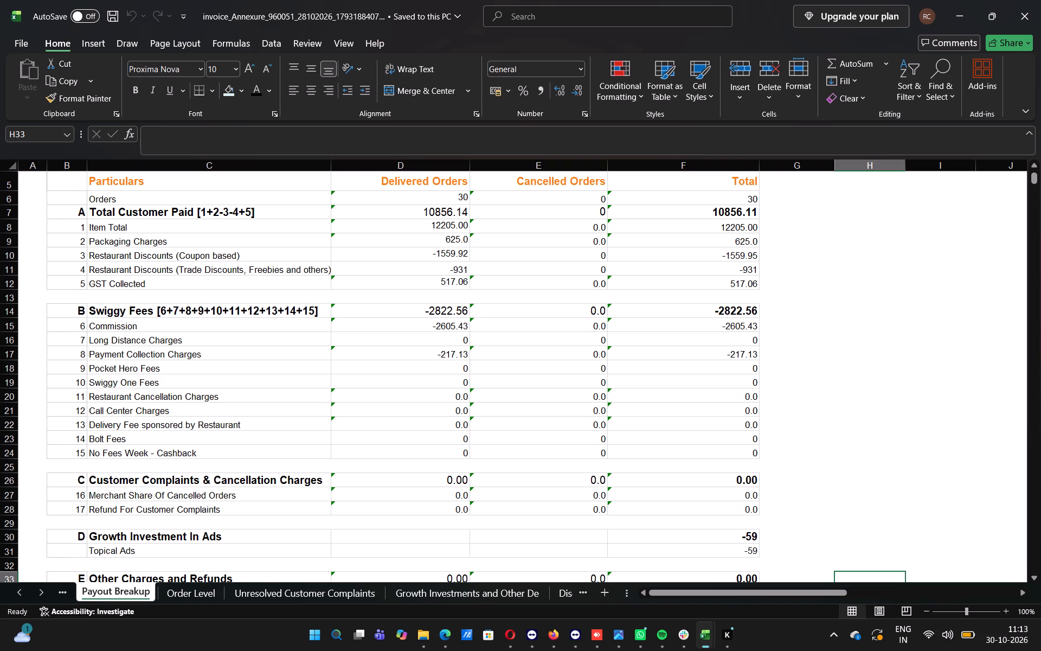
{"action": "left_click", "coordinate": [294, 592]}
{"action": "left_click", "coordinate": [422, 597]}
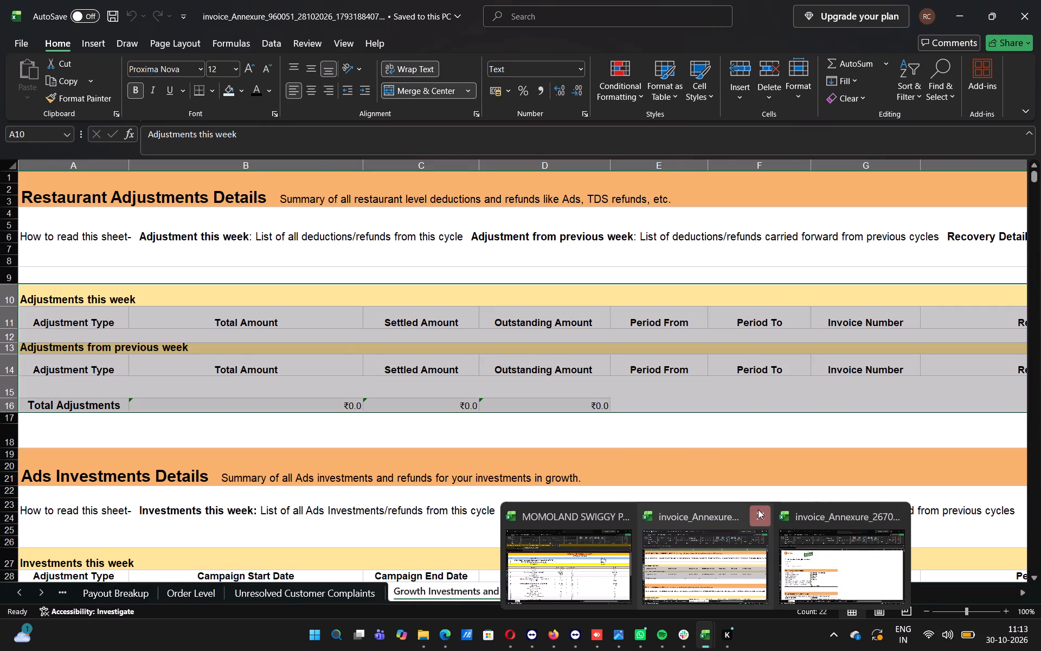
Close The Grand Feast's invoice annexure workbook, 960051.
{"action": "left_click", "coordinate": [759, 514]}
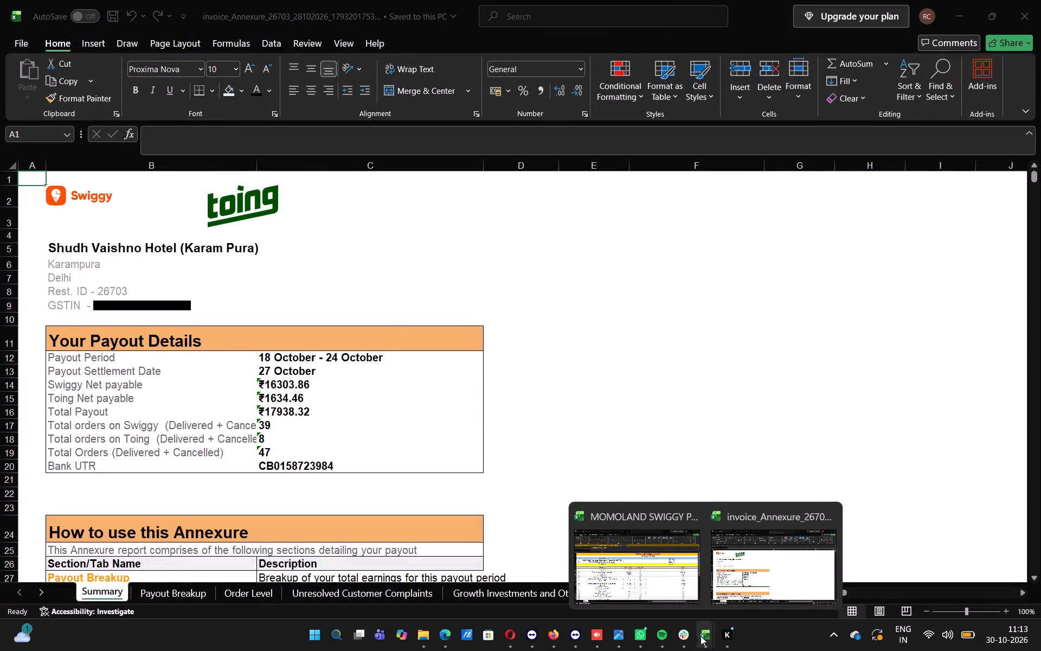
Launch a new Excel window separate from the open Shudh Vaishno Hotel annexure.
{"action": "right_click", "coordinate": [708, 637]}
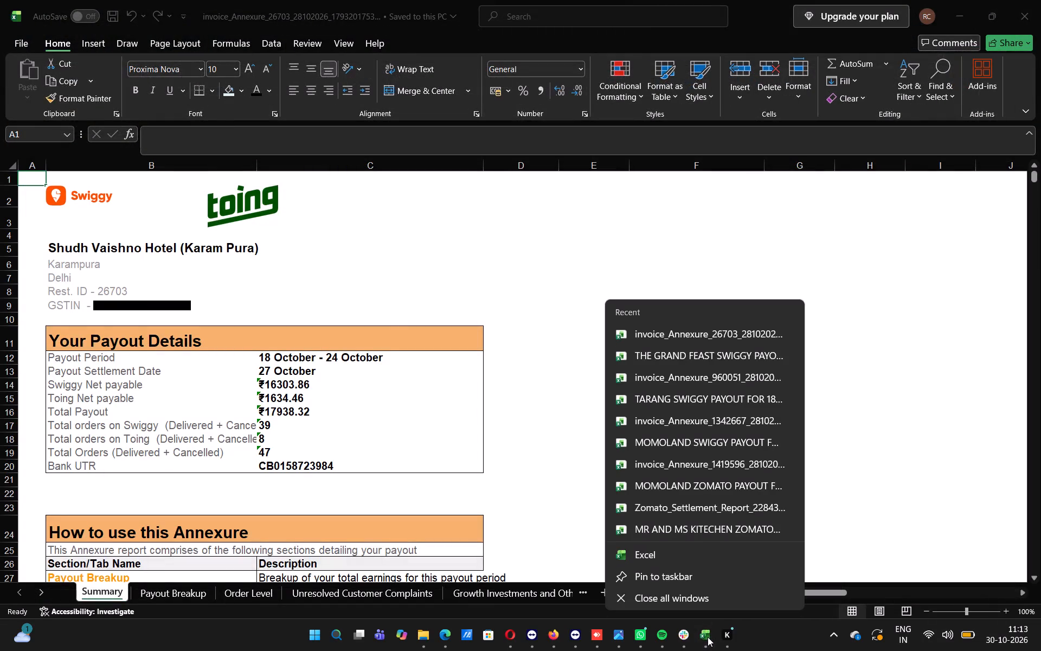
{"action": "left_click", "coordinate": [677, 558]}
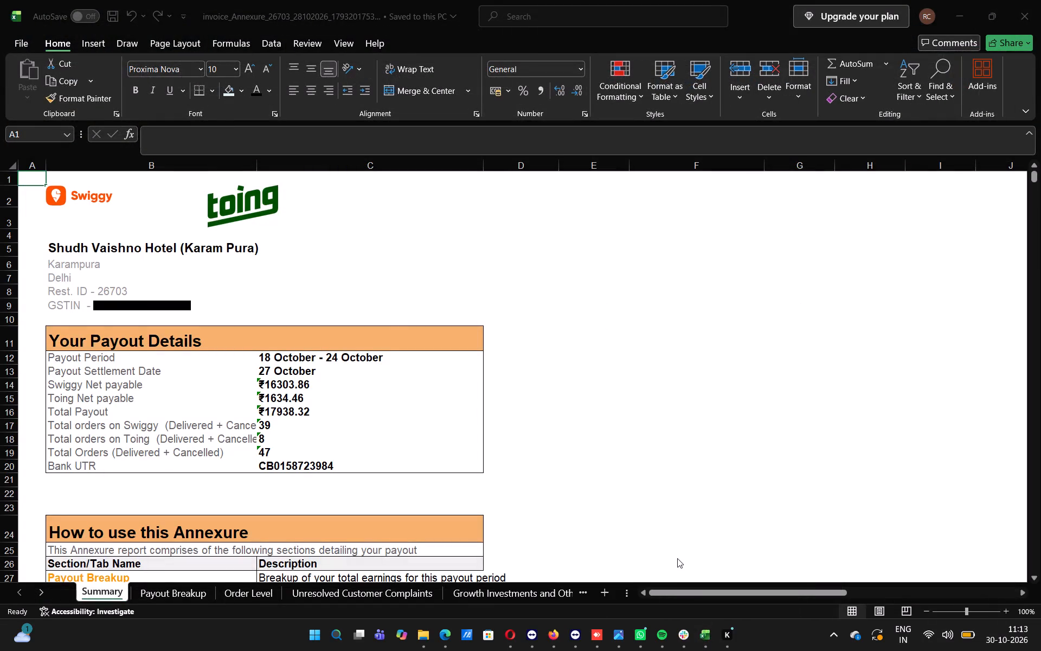
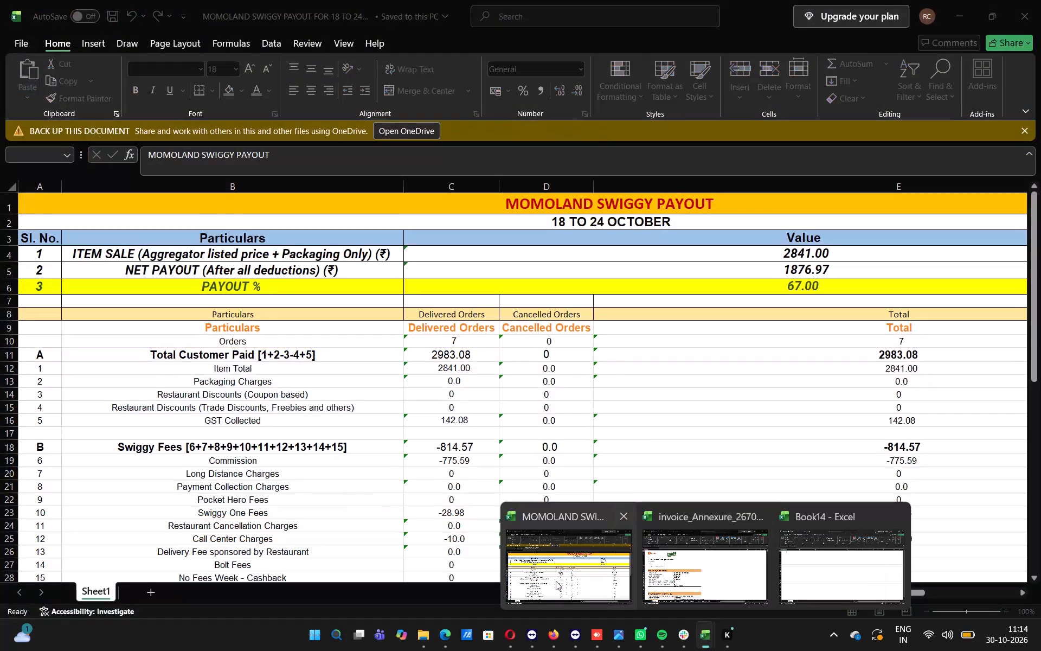
Copy the header block A1:E8 from the Momoland Swiggy payout workbook into the blank Book14 workbook at cell A1.
{"action": "left_click", "coordinate": [556, 581]}
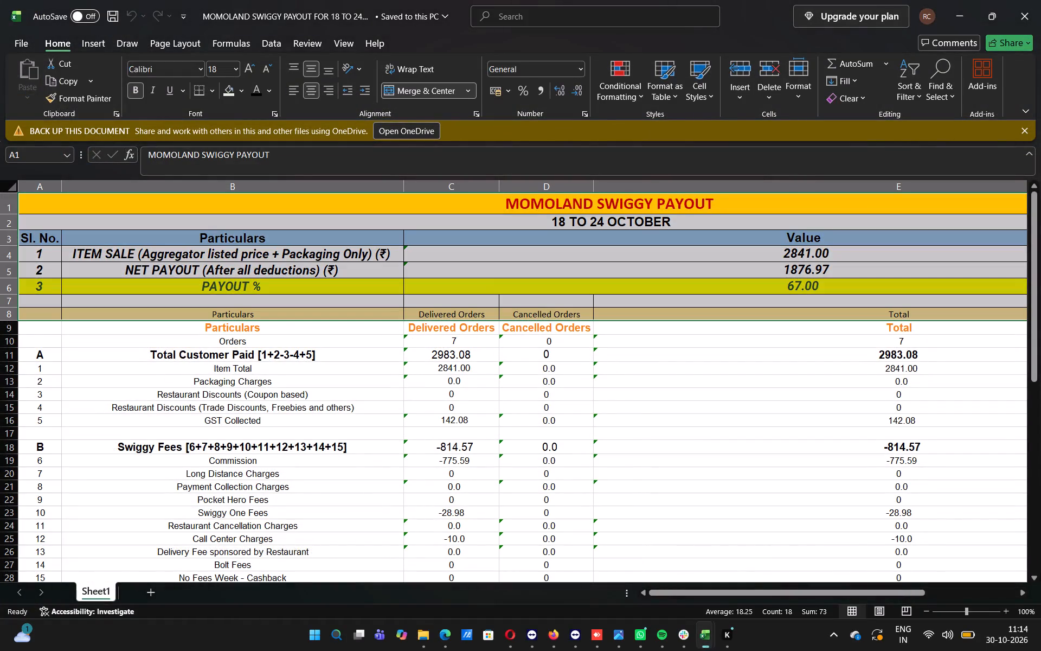
{"action": "left_click", "coordinate": [125, 201]}
{"action": "left_click_drag", "start_coordinate": [125, 201], "coordinate": [140, 318]}
{"action": "key", "text": "ctrl+c"}
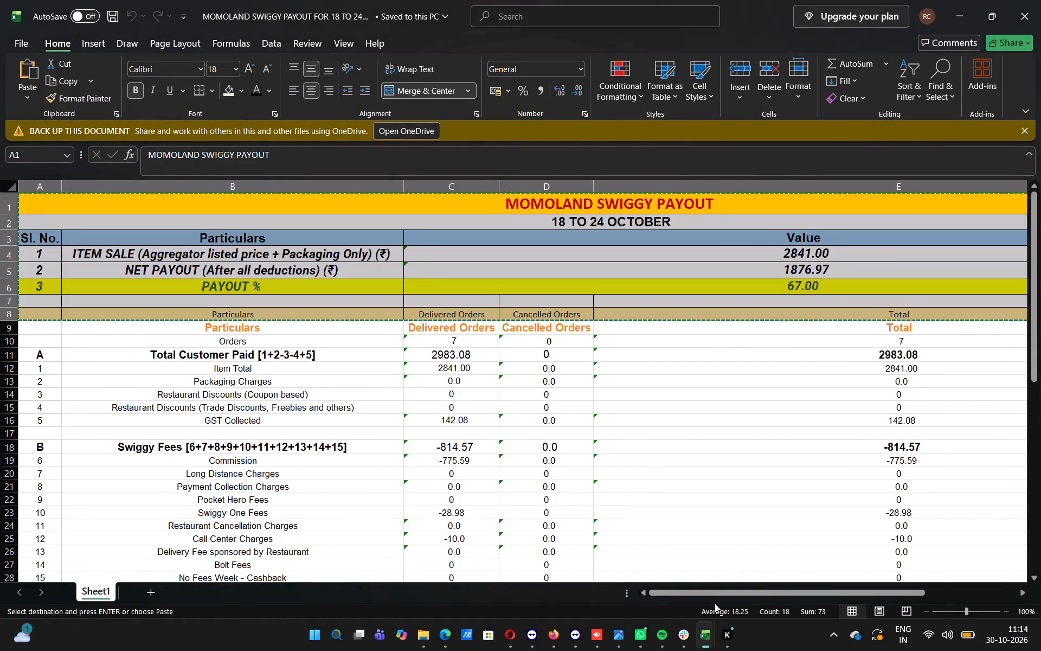
{"action": "left_click", "coordinate": [822, 573]}
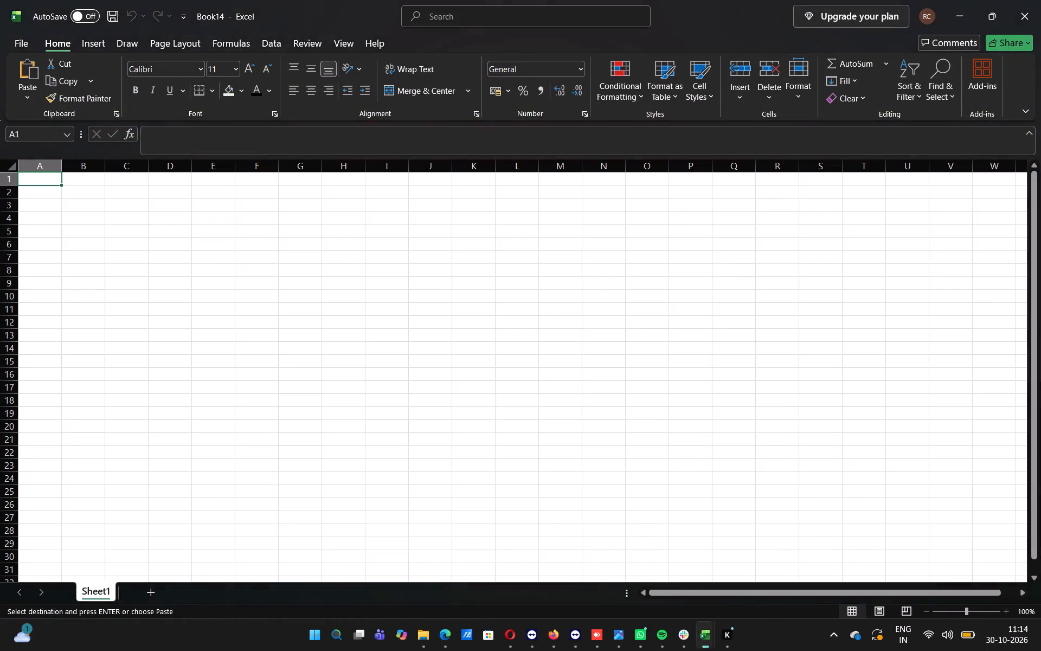
{"action": "key", "text": "ctrl+v"}
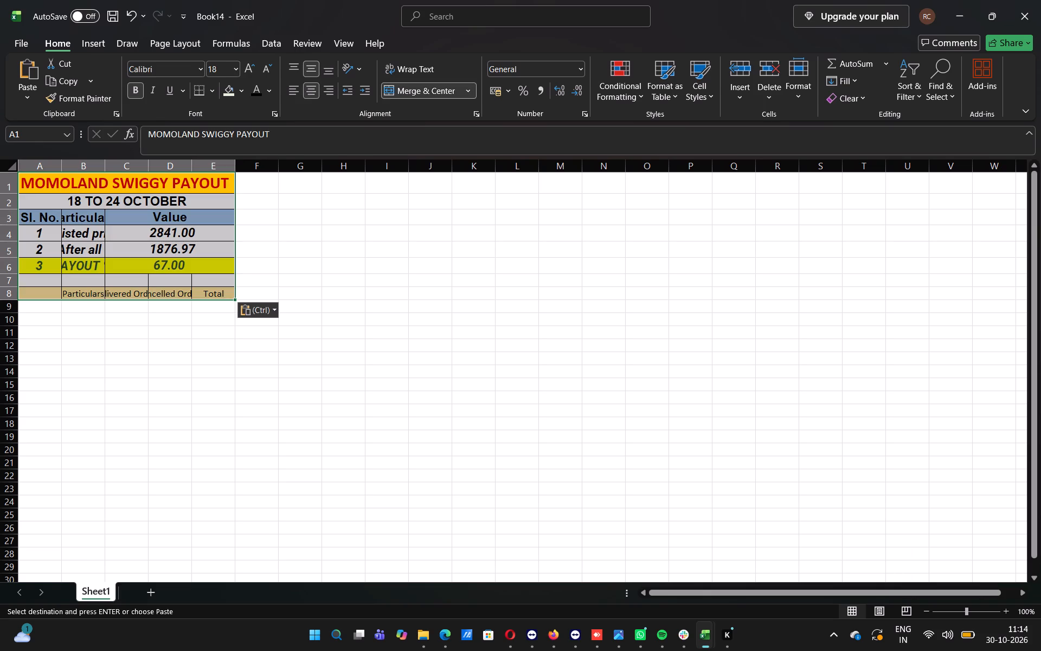
{"action": "left_click", "coordinate": [311, 232]}
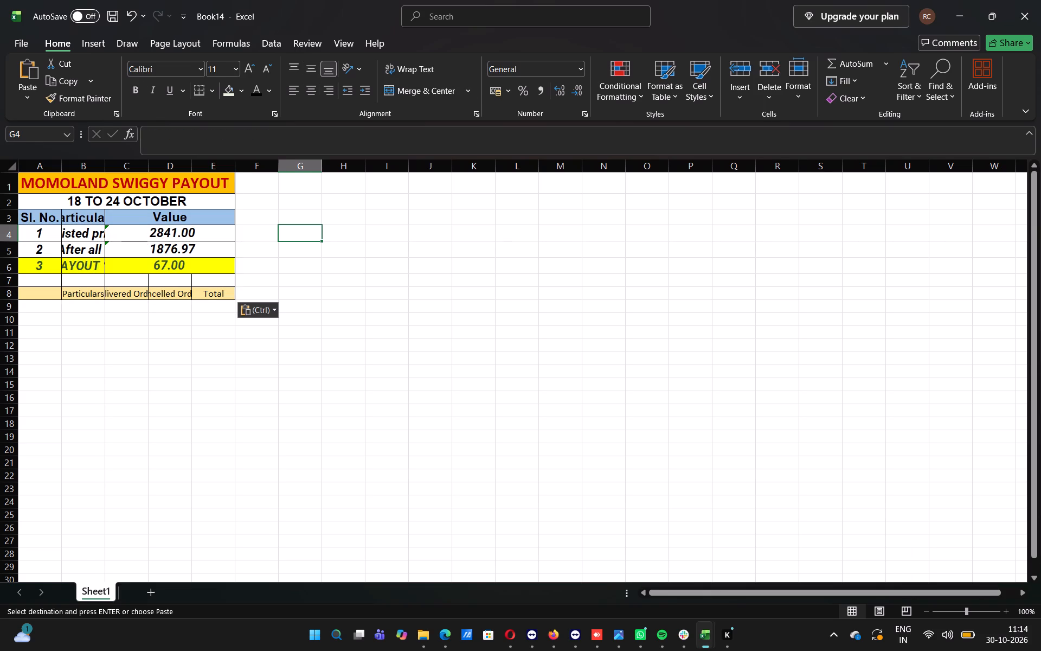
Widen column E to about 140 and column B to about 74 in Book14.
{"action": "left_click_drag", "start_coordinate": [234, 162], "coordinate": [877, 173]}
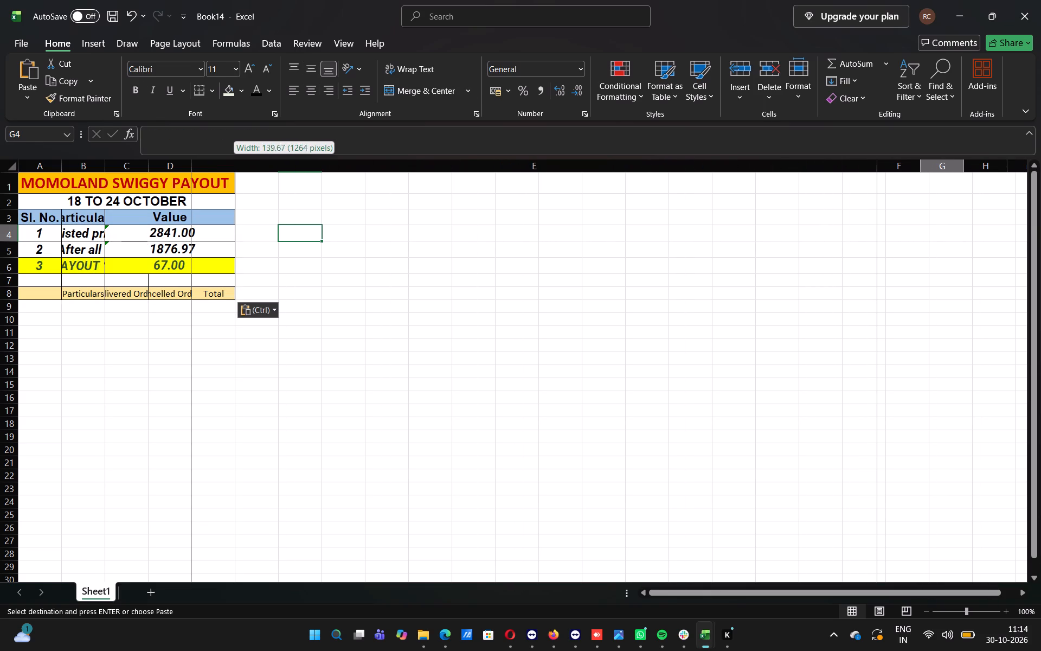
{"action": "left_click_drag", "start_coordinate": [877, 173], "coordinate": [883, 176]}
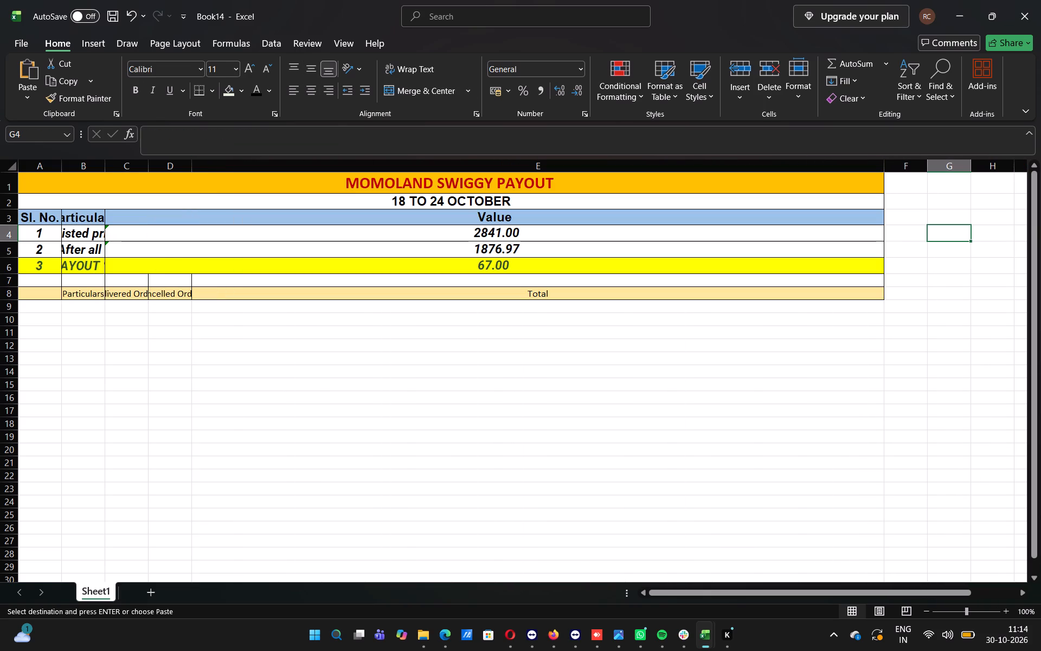
{"action": "left_click_drag", "start_coordinate": [104, 162], "coordinate": [350, 184]}
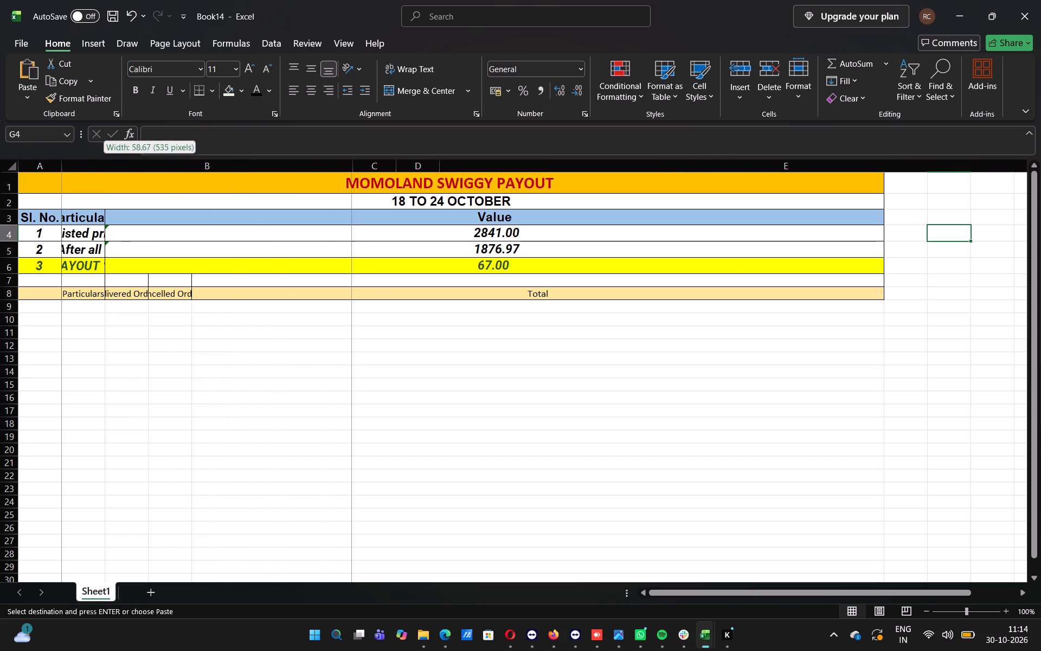
{"action": "left_click_drag", "start_coordinate": [350, 184], "coordinate": [347, 187]}
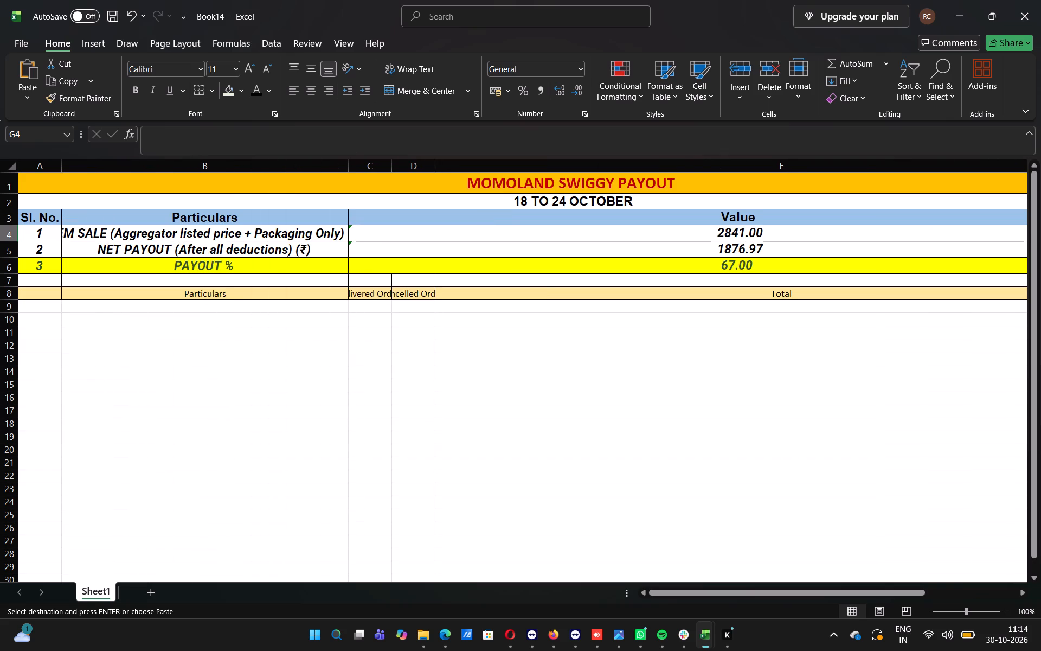
{"action": "left_click_drag", "start_coordinate": [347, 165], "coordinate": [424, 173]}
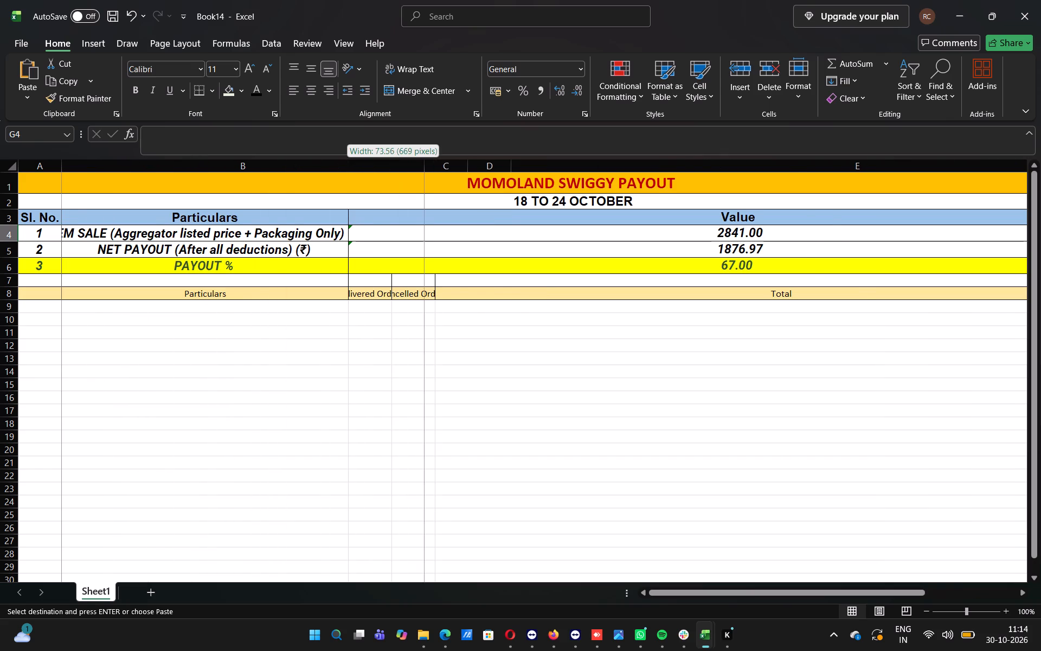
{"action": "left_click_drag", "start_coordinate": [424, 173], "coordinate": [425, 174]}
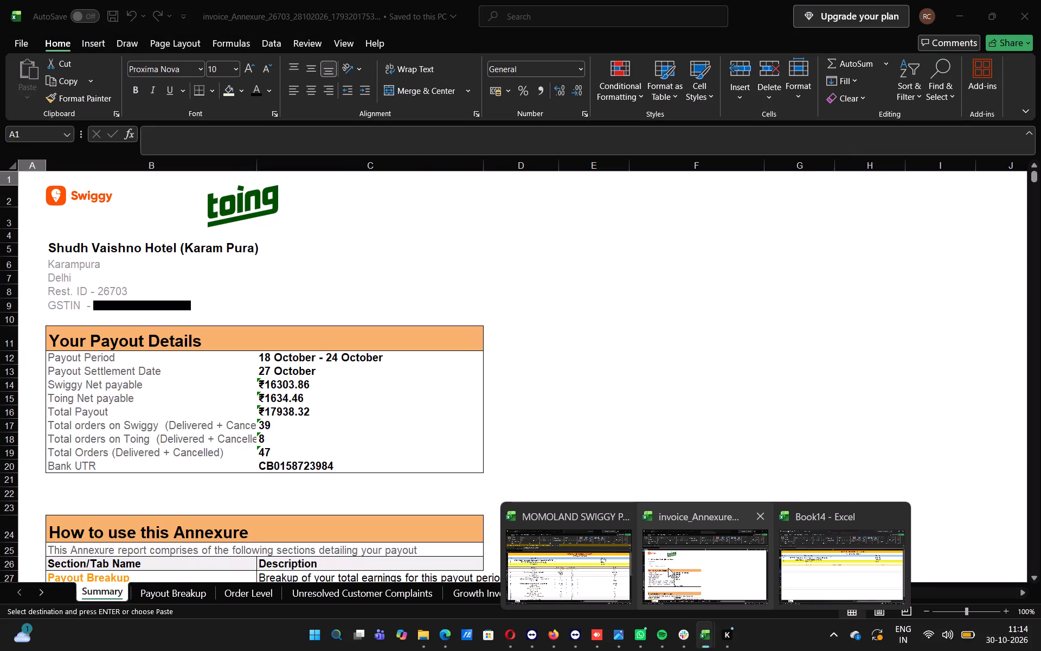
Copy B5:H43 from the Shudh Vaishno Hotel annexure's Payout Breakup sheet into Book14 starting at cell A9.
{"action": "left_click", "coordinate": [668, 568]}
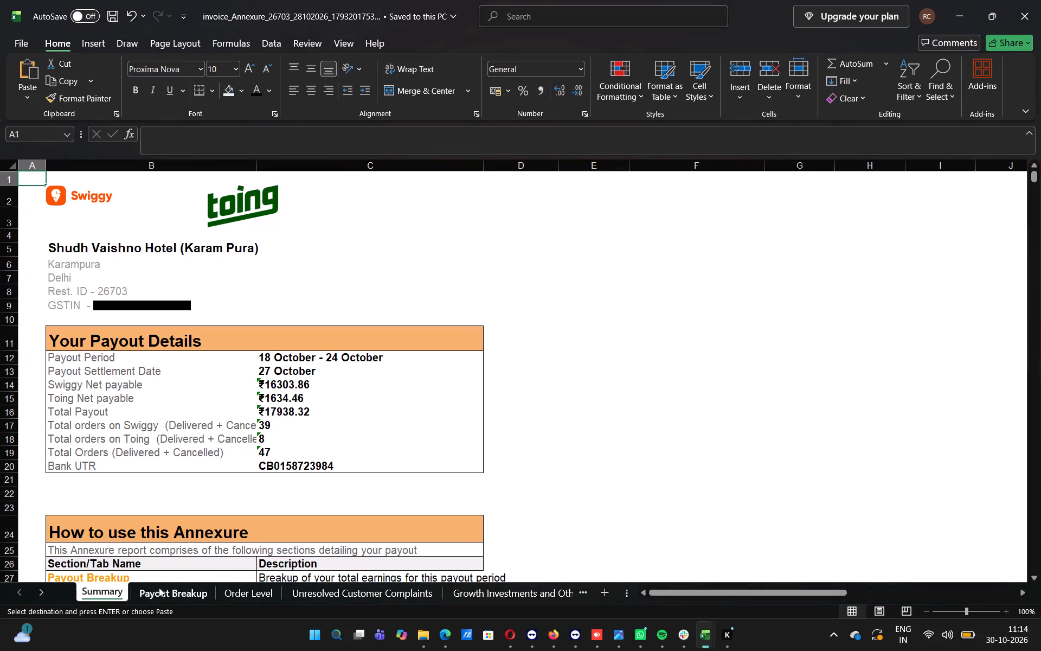
{"action": "left_click", "coordinate": [162, 591]}
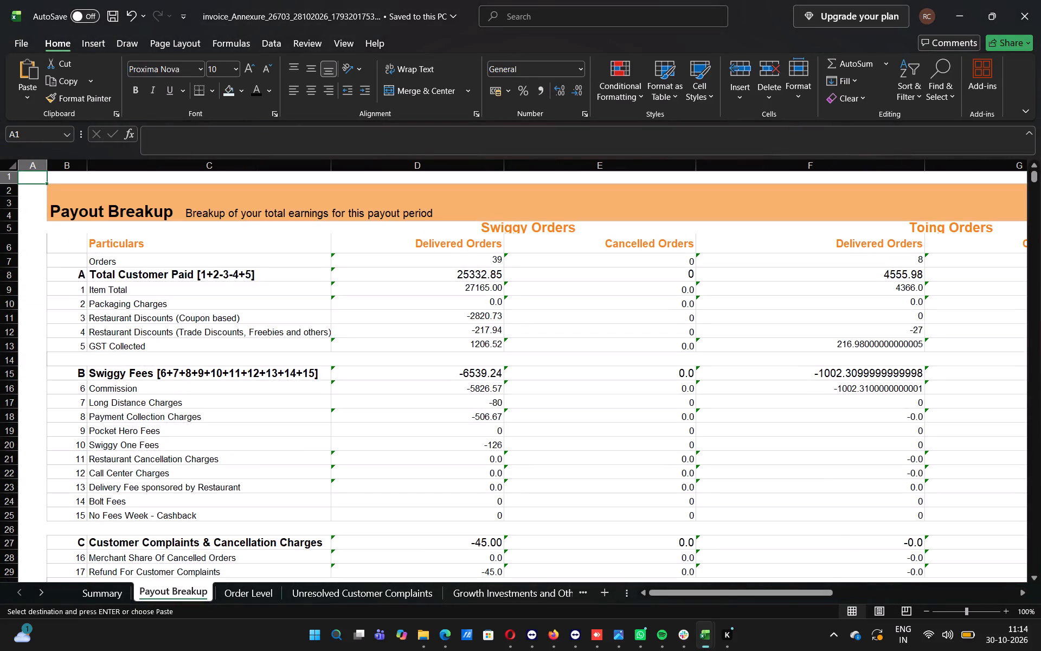
{"action": "left_click", "coordinate": [66, 227]}
{"action": "left_click_drag", "start_coordinate": [66, 227], "coordinate": [702, 481]}
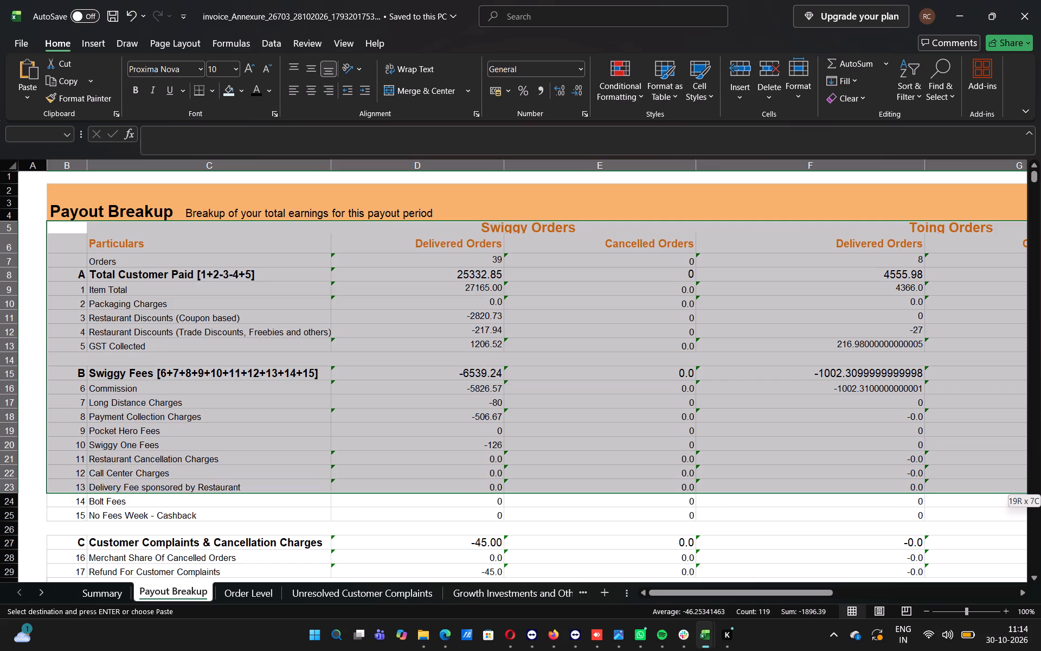
{"action": "left_click_drag", "start_coordinate": [702, 481], "coordinate": [880, 505]}
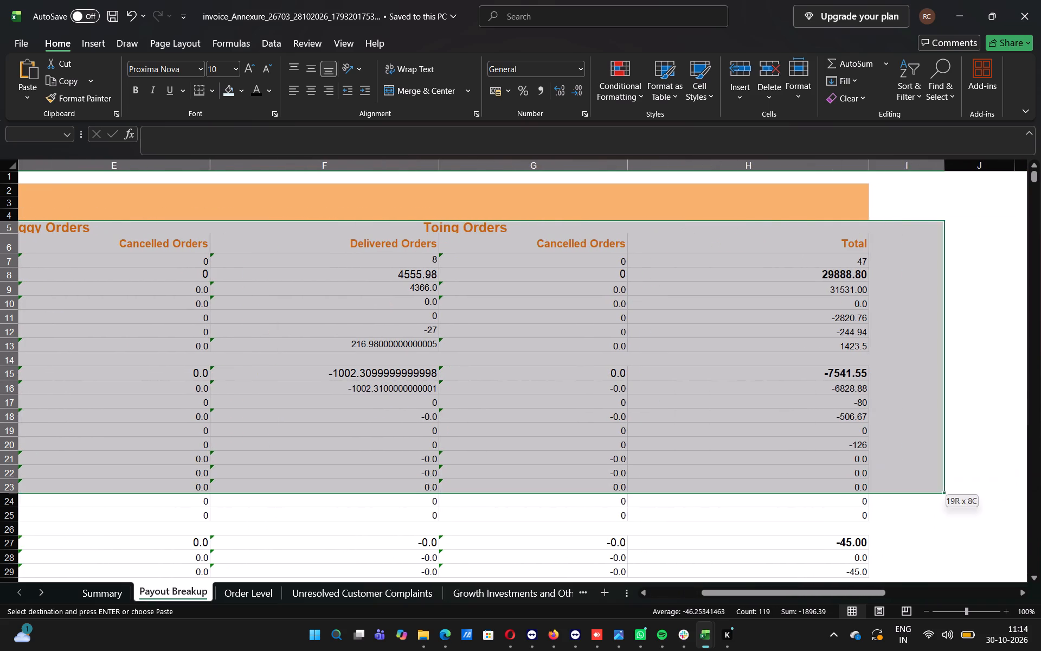
{"action": "left_click_drag", "start_coordinate": [880, 505], "coordinate": [791, 602]}
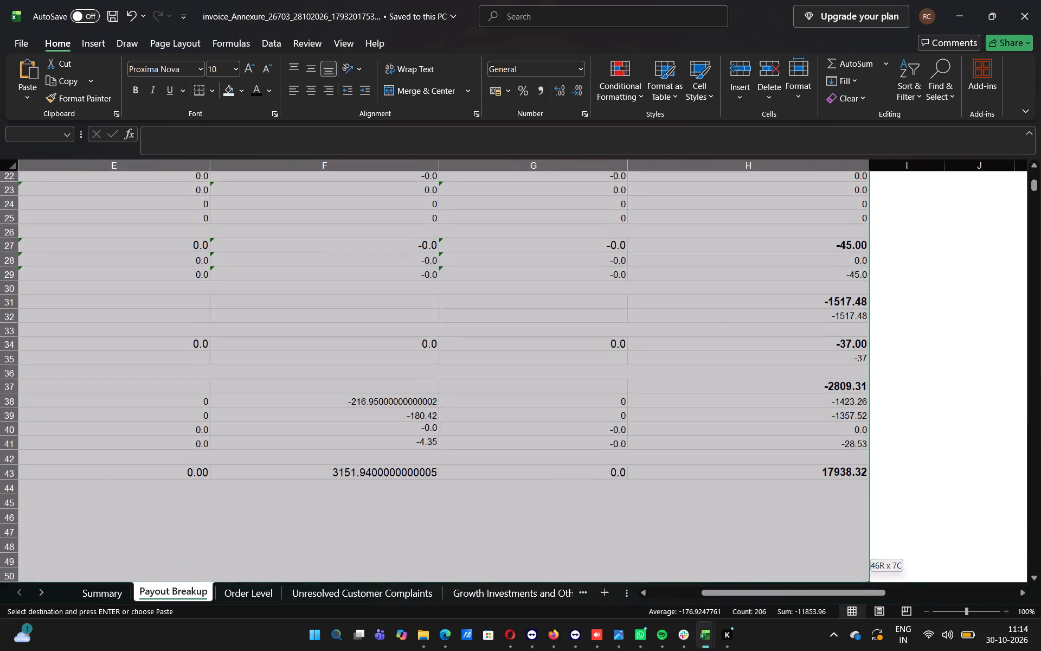
{"action": "left_click_drag", "start_coordinate": [791, 602], "coordinate": [784, 406]}
{"action": "key", "text": "ctrl+c"}
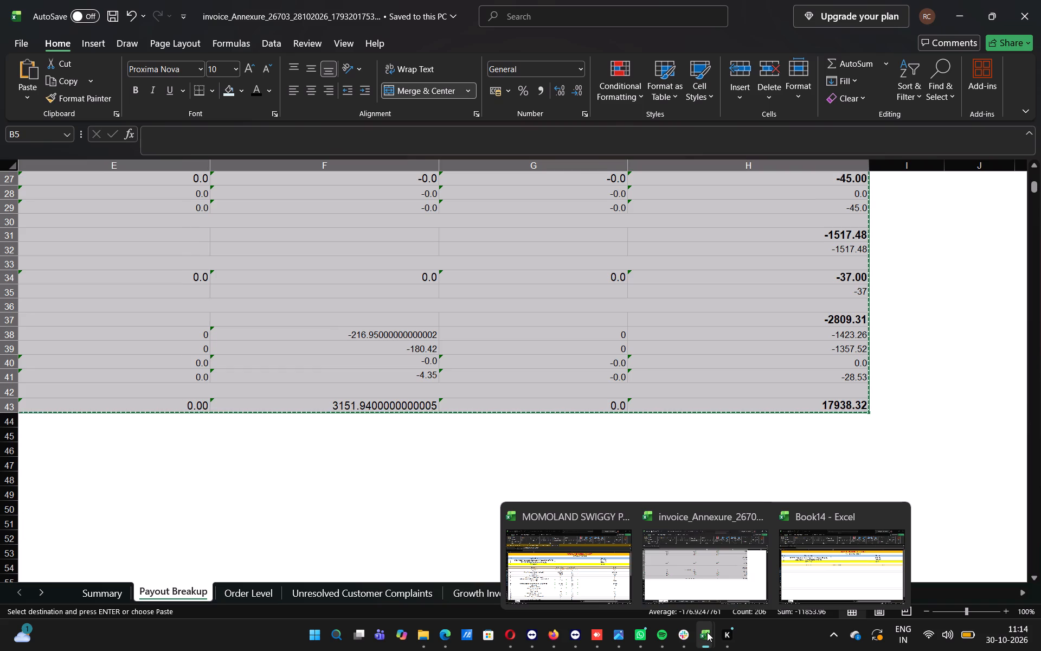
{"action": "left_click", "coordinate": [792, 571]}
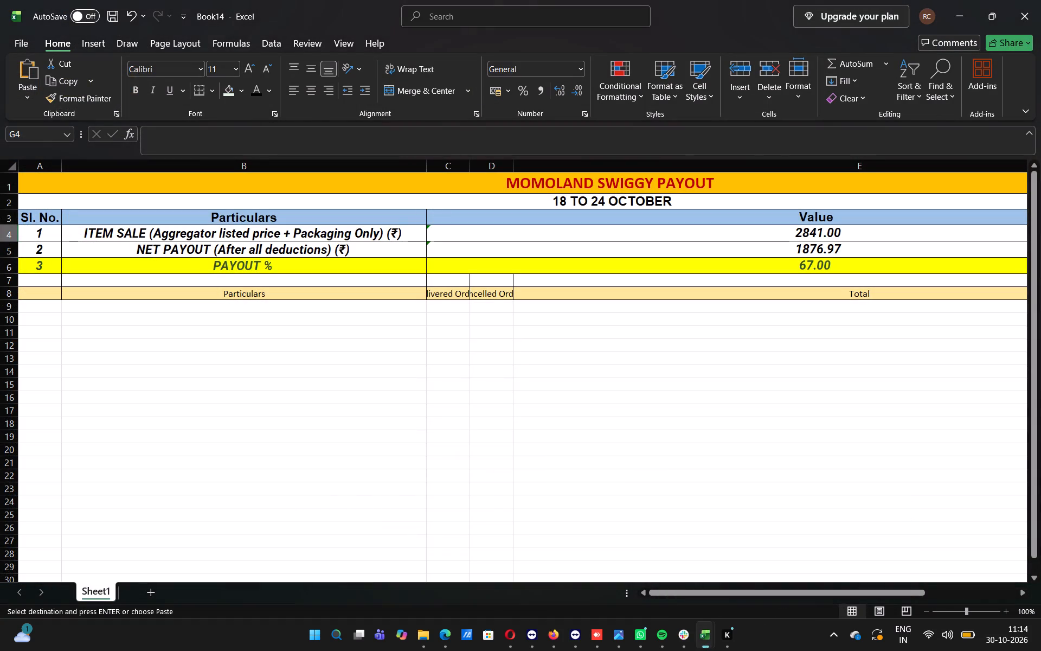
{"action": "left_click", "coordinate": [33, 307]}
{"action": "key", "text": "ctrl+v"}
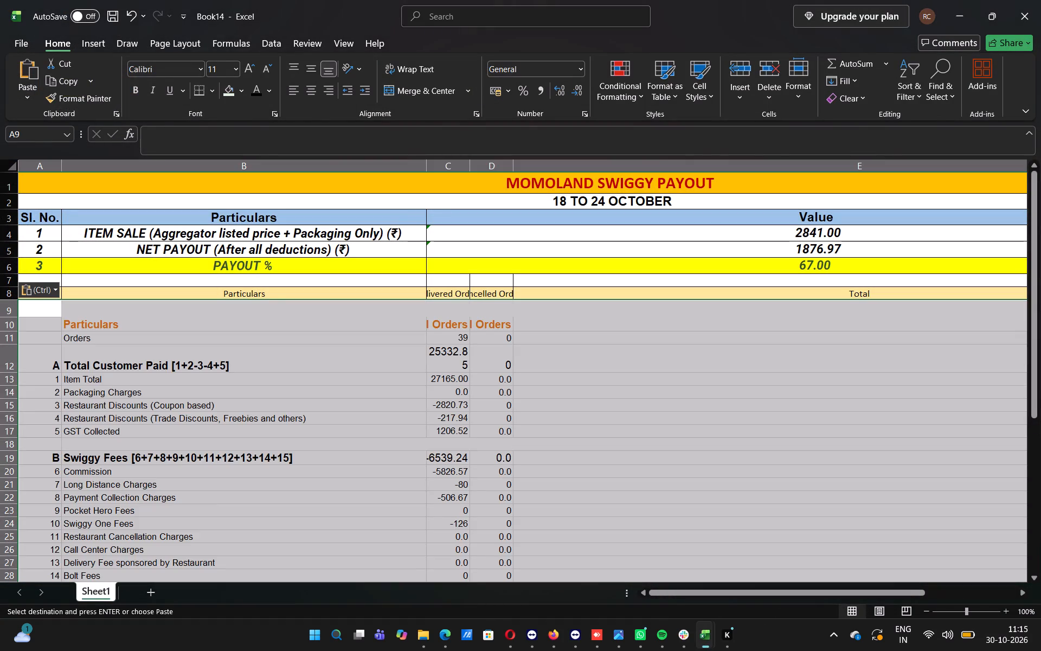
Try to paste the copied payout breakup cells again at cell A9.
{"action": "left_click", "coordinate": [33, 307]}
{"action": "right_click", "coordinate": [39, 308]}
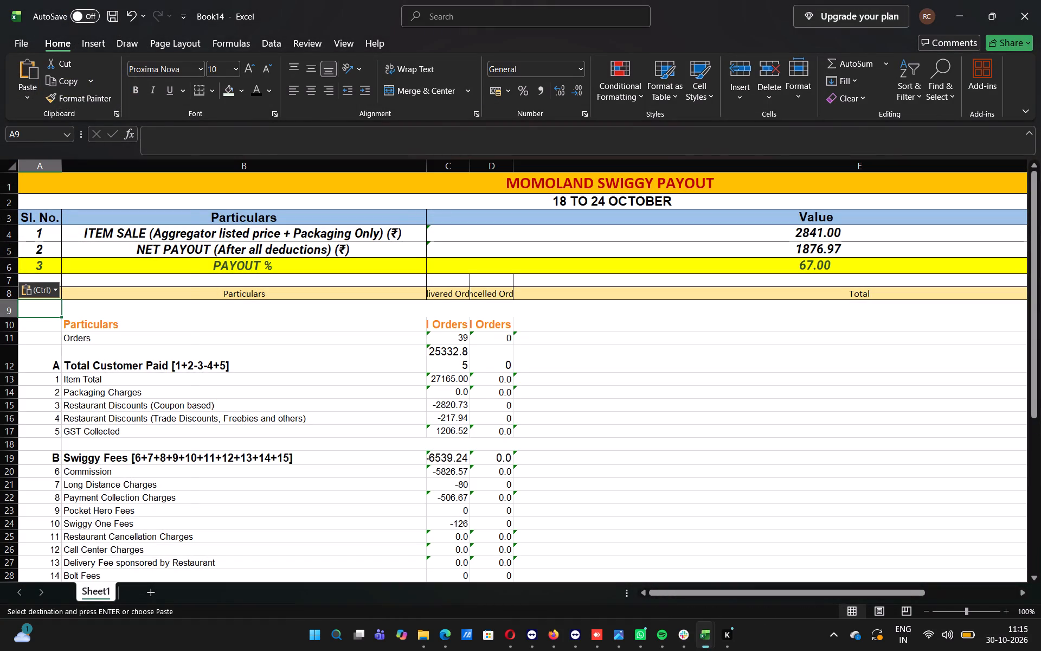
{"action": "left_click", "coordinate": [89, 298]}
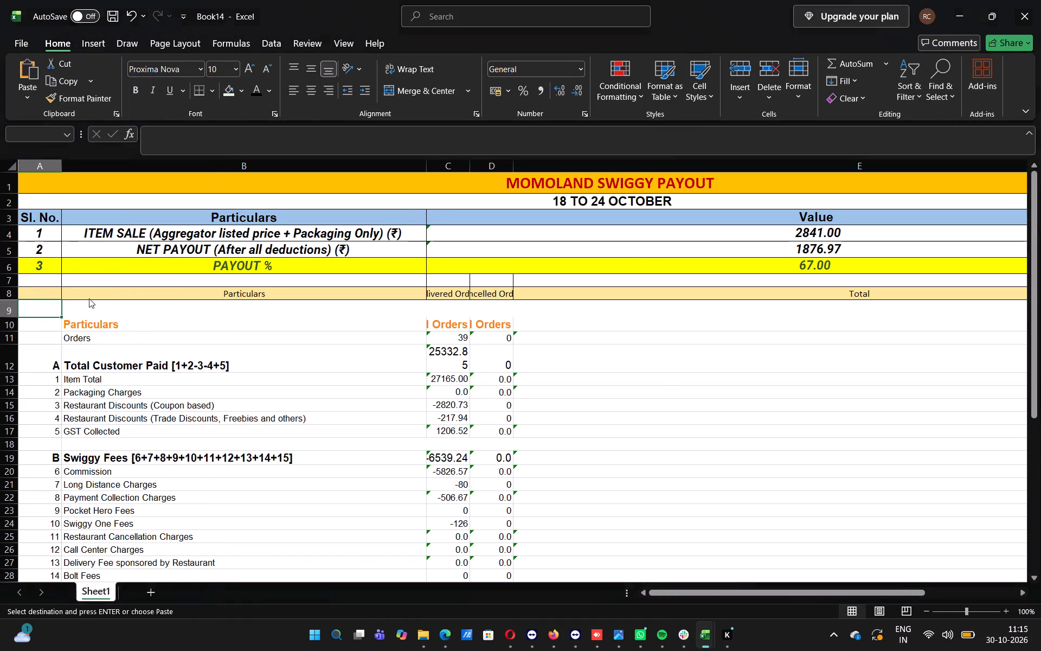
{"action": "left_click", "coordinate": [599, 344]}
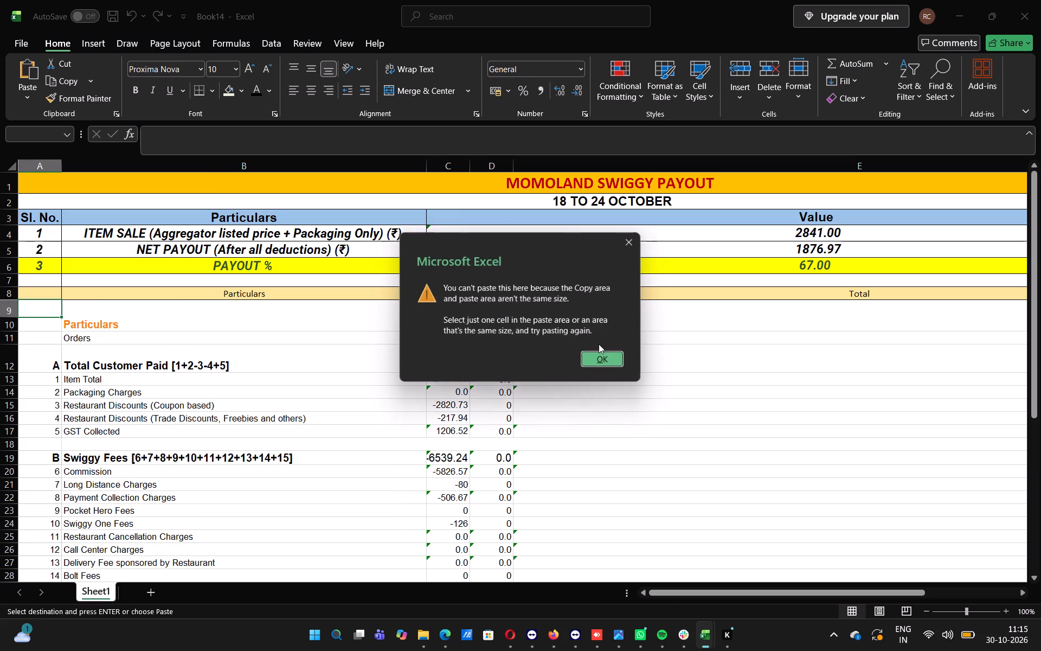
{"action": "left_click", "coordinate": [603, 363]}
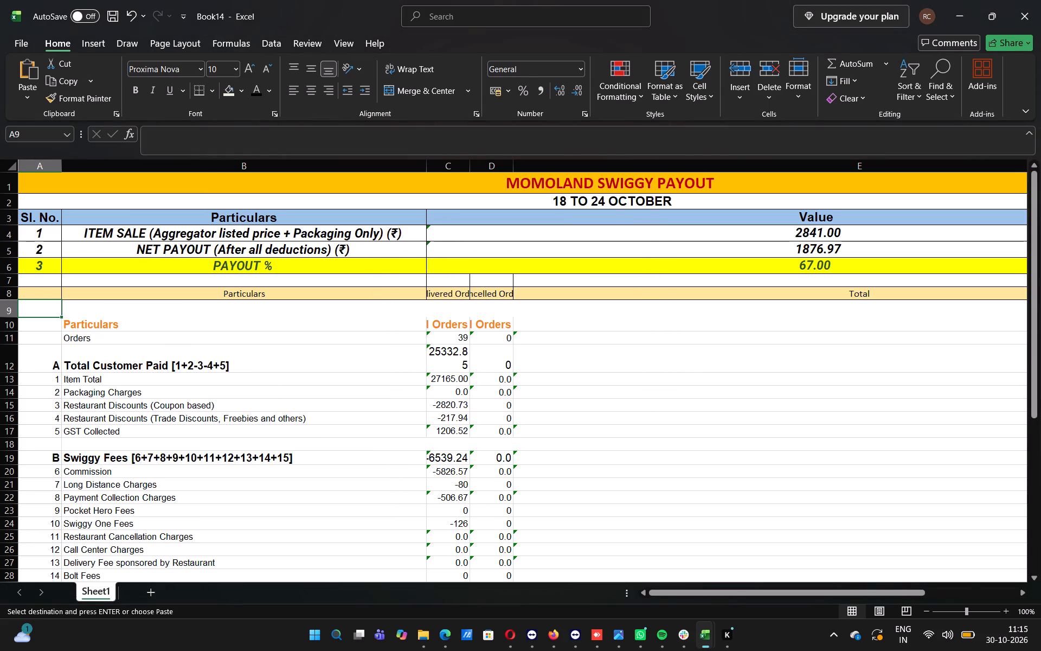
Widen columns C and D to fit the Delivered Orders and Cancelled Orders headings in row 8.
{"action": "left_click_drag", "start_coordinate": [470, 162], "coordinate": [509, 166]}
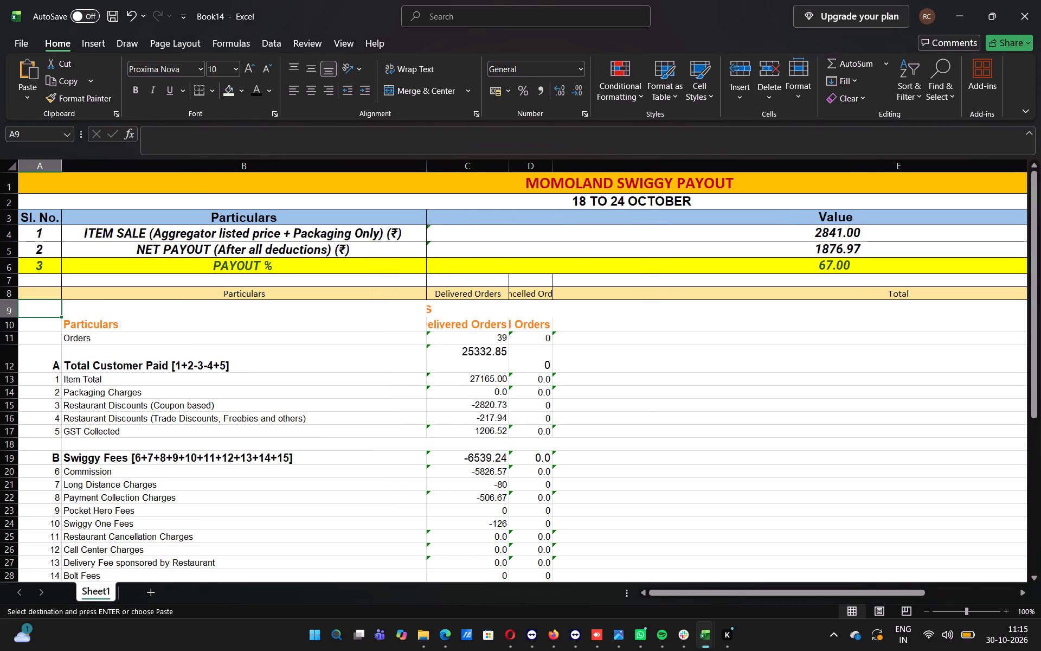
{"action": "left_click_drag", "start_coordinate": [551, 165], "coordinate": [590, 163]}
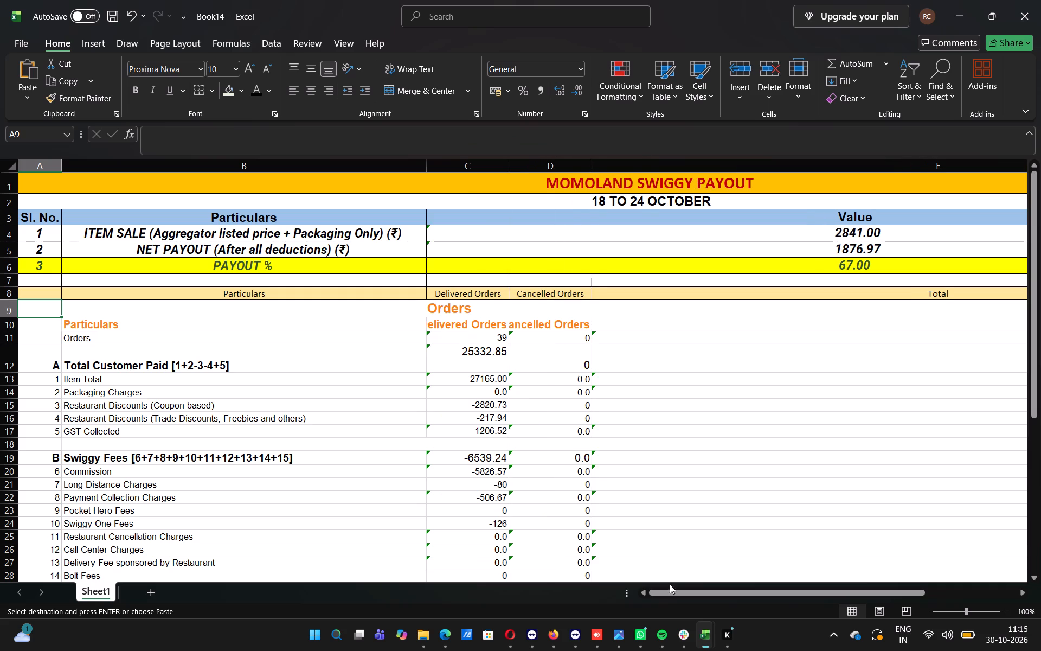
Centre-align the whole report from the title row through the Net Payout row, A1:G47.
{"action": "left_click", "coordinate": [70, 181]}
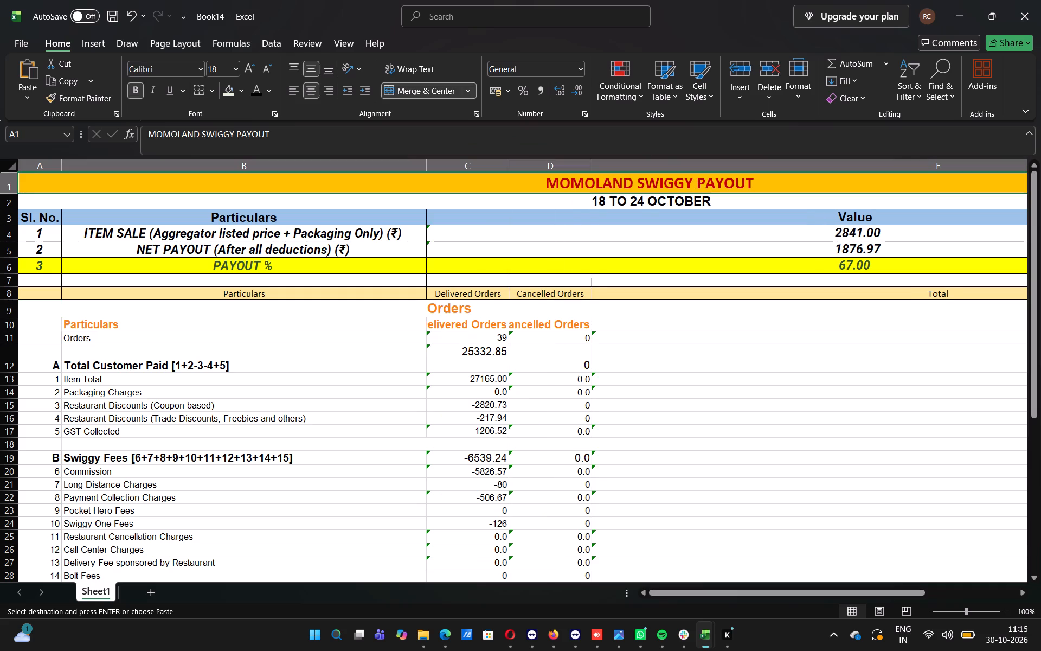
{"action": "left_click_drag", "start_coordinate": [70, 181], "coordinate": [92, 611]}
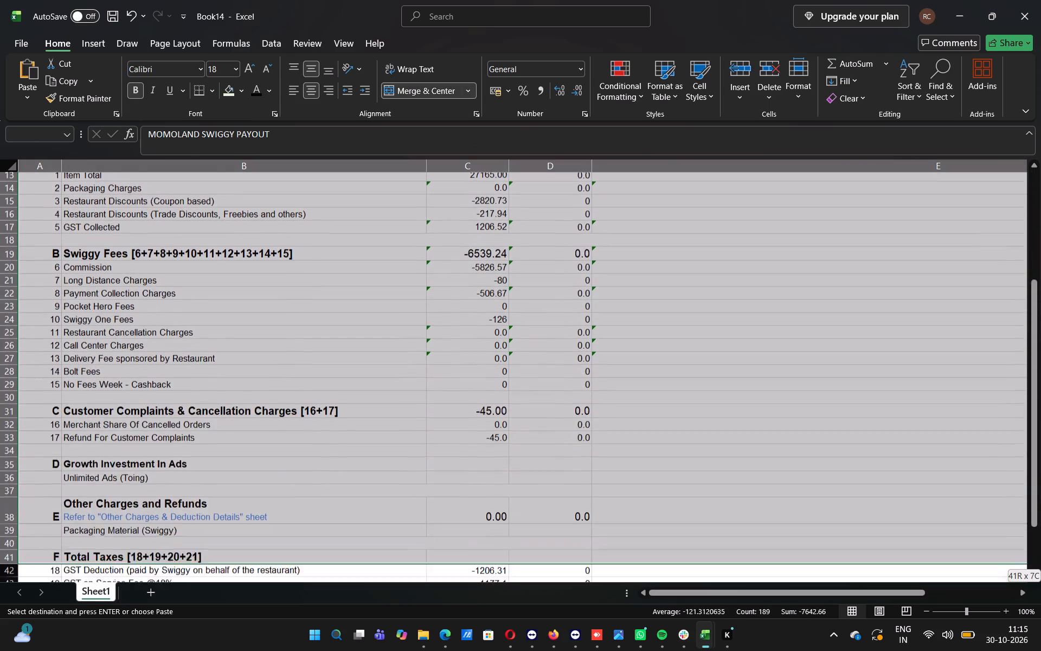
{"action": "left_click_drag", "start_coordinate": [92, 611], "coordinate": [101, 544]}
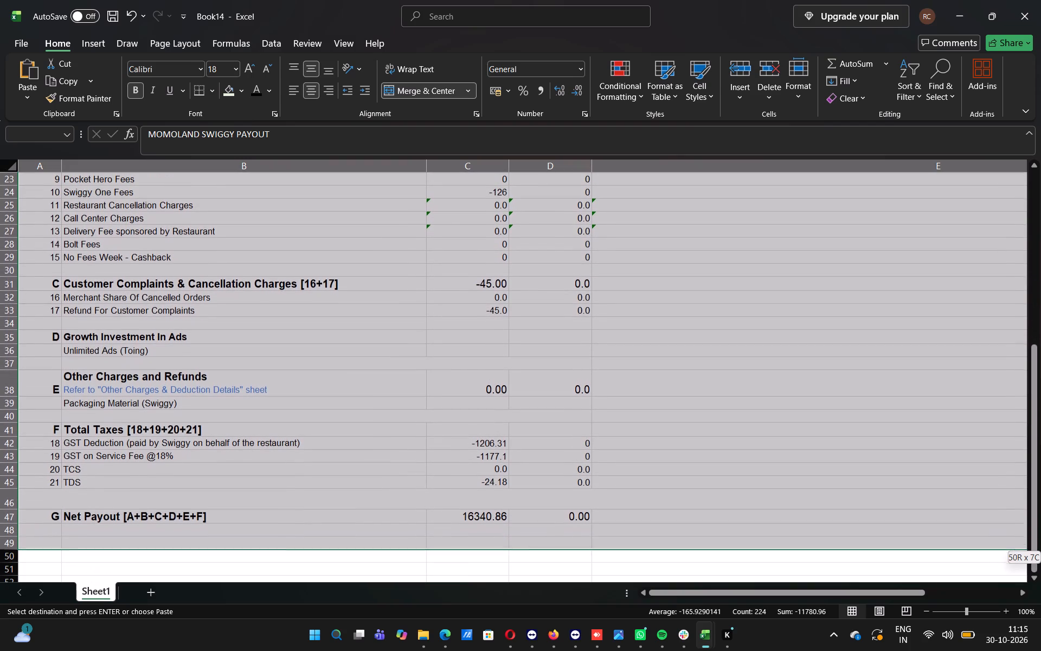
{"action": "left_click_drag", "start_coordinate": [101, 544], "coordinate": [104, 516]}
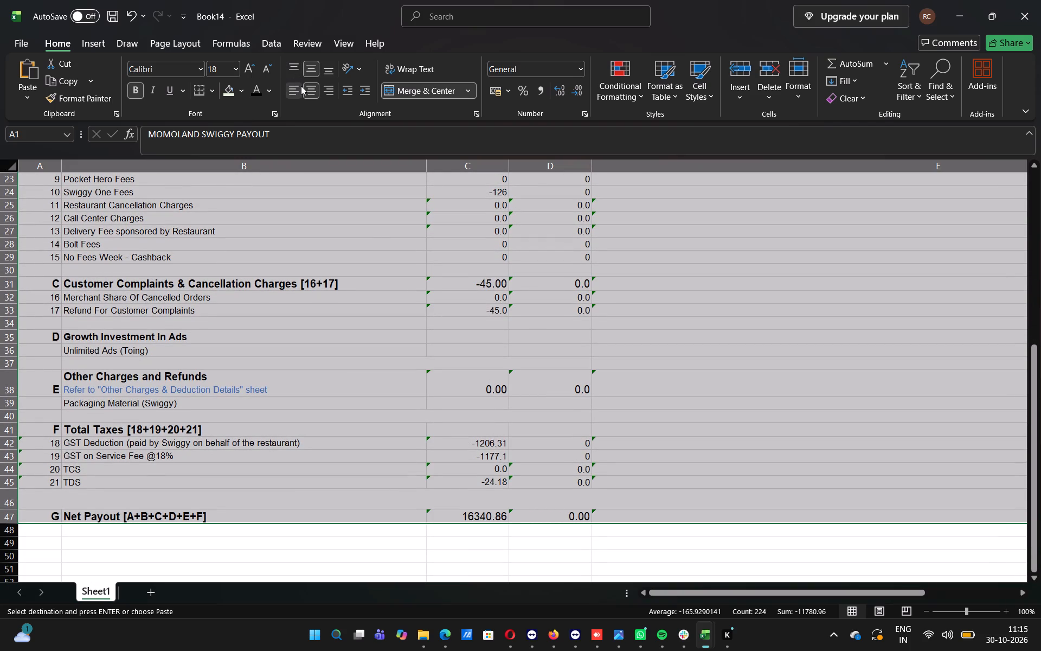
{"action": "left_click", "coordinate": [315, 89]}
{"action": "left_click", "coordinate": [315, 89]}
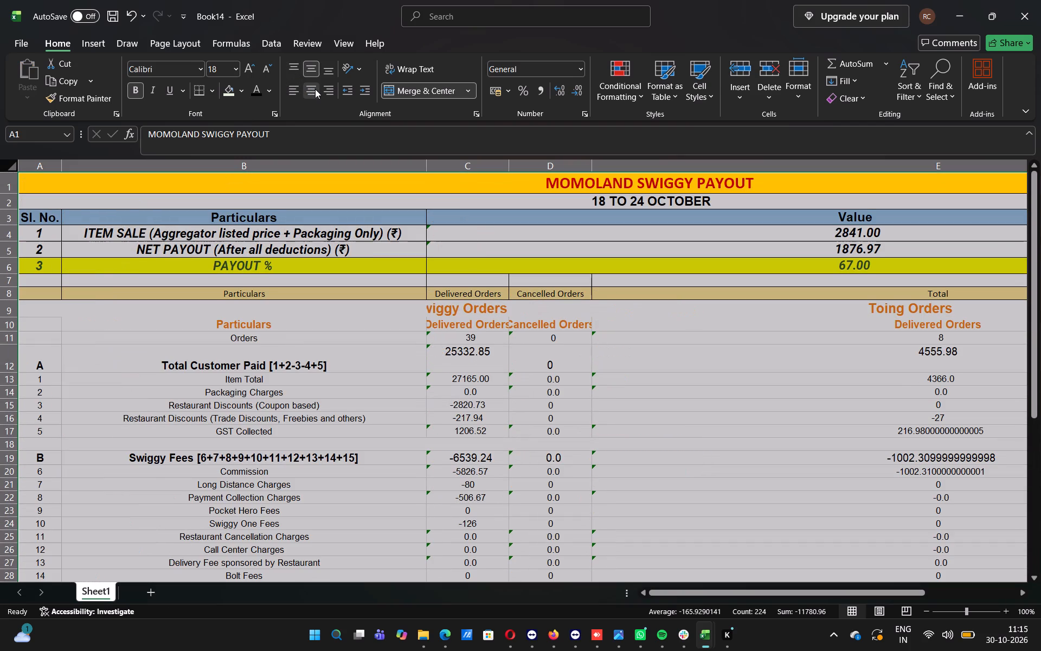
Narrow the oversized column E holding the Toing delivered orders values.
{"action": "left_click", "coordinate": [696, 353]}
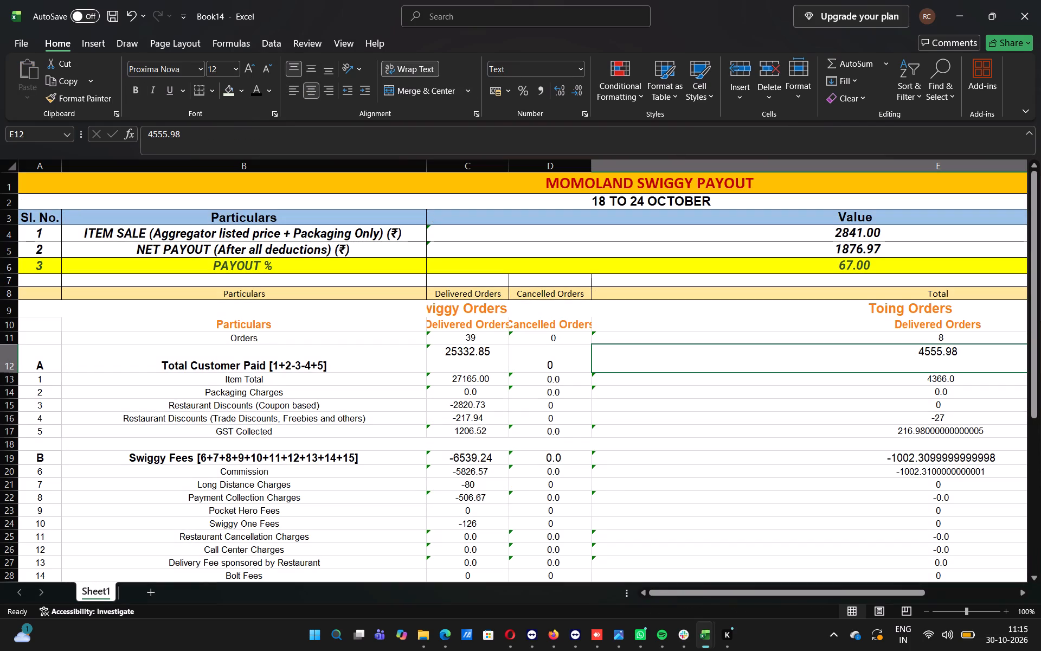
{"action": "left_click_drag", "start_coordinate": [700, 593], "coordinate": [775, 590]}
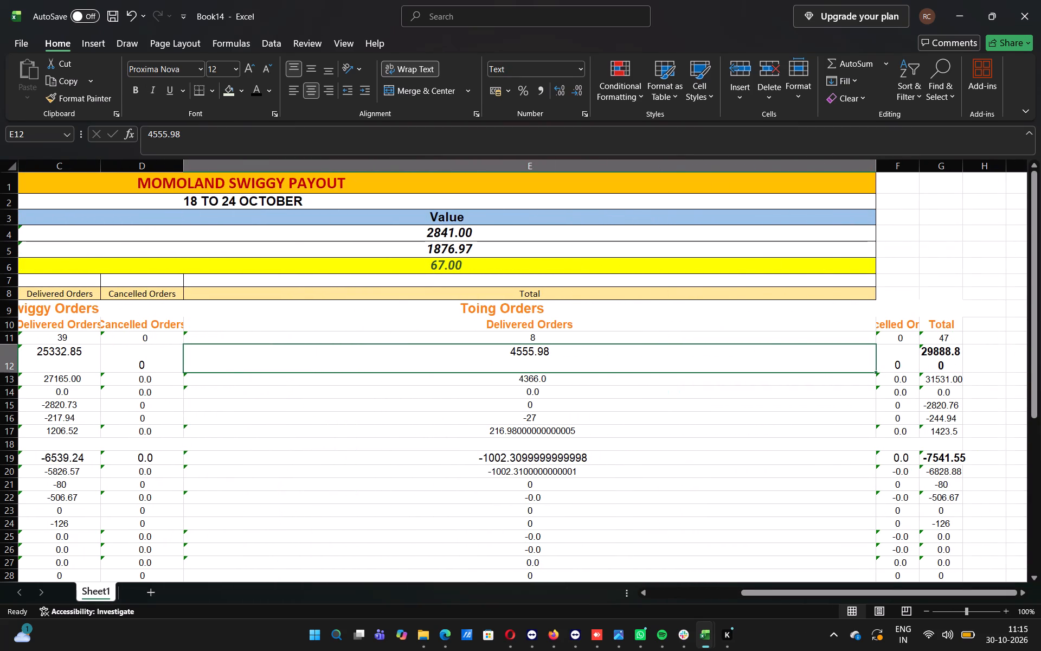
{"action": "left_click_drag", "start_coordinate": [877, 167], "coordinate": [615, 213]}
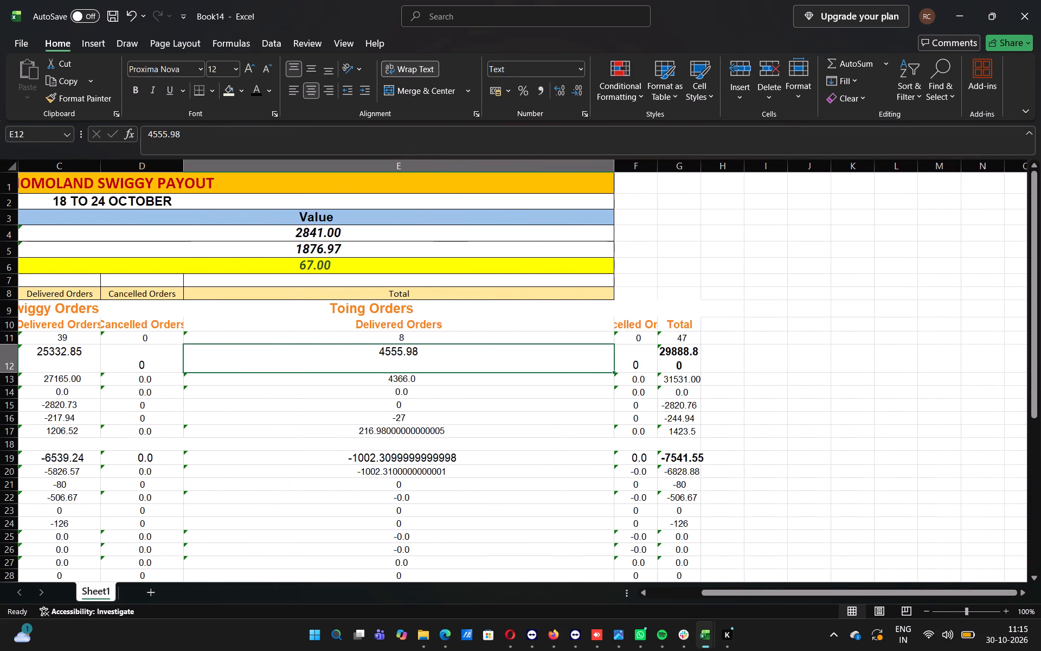